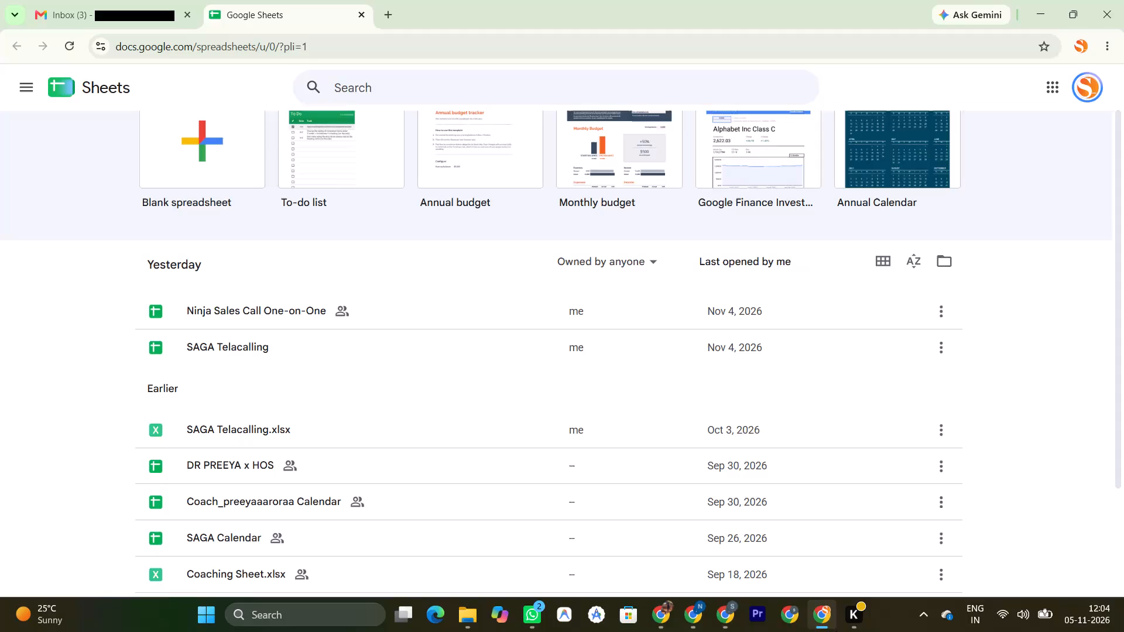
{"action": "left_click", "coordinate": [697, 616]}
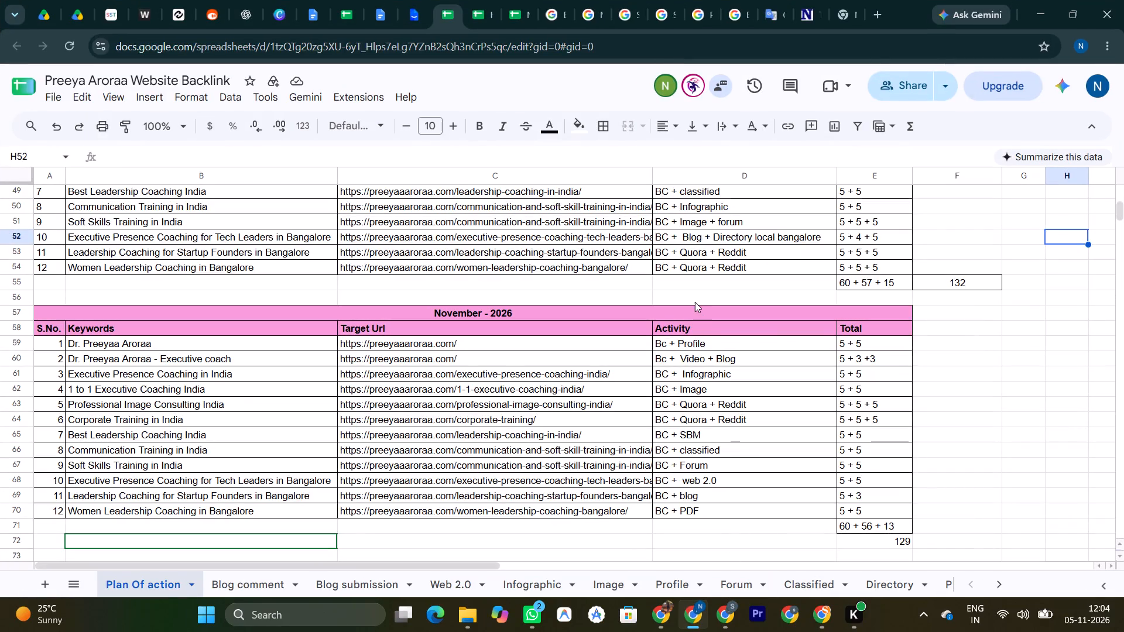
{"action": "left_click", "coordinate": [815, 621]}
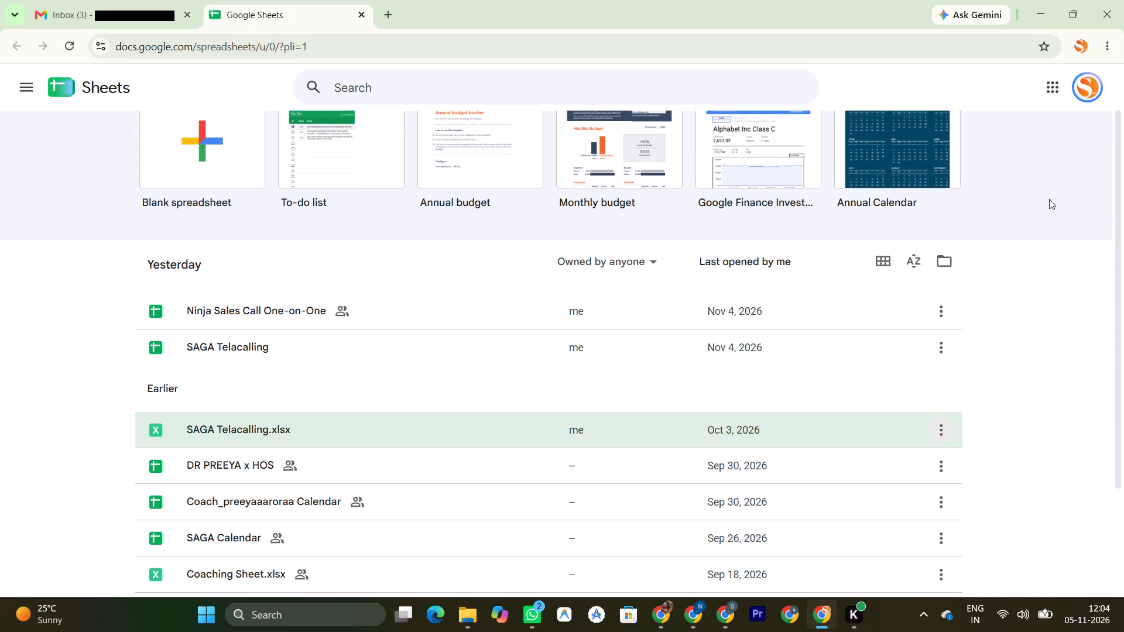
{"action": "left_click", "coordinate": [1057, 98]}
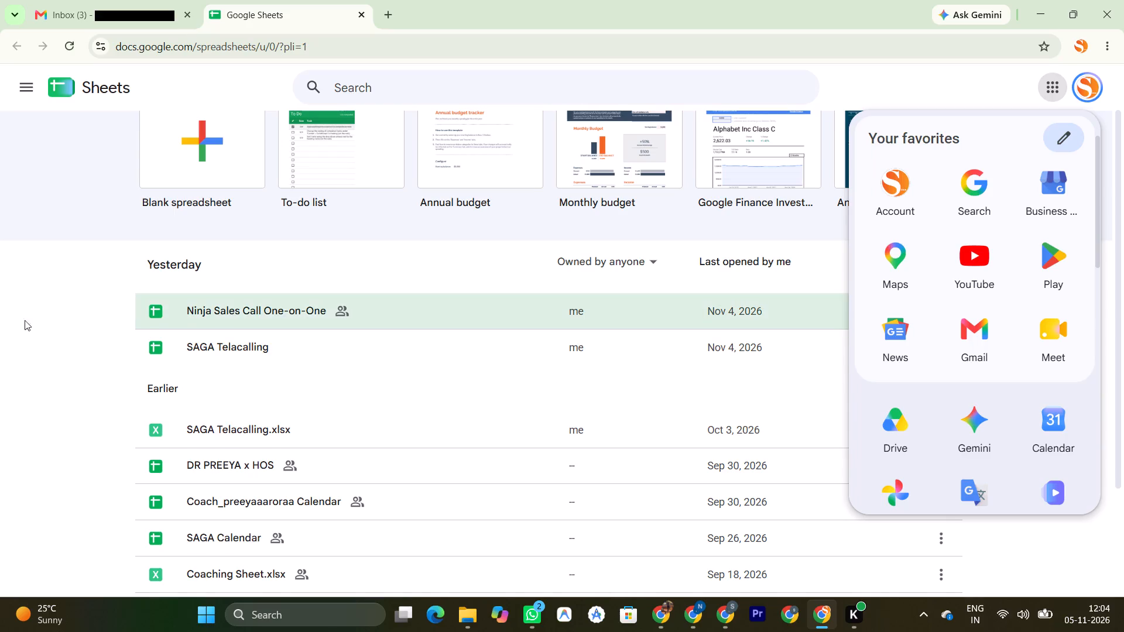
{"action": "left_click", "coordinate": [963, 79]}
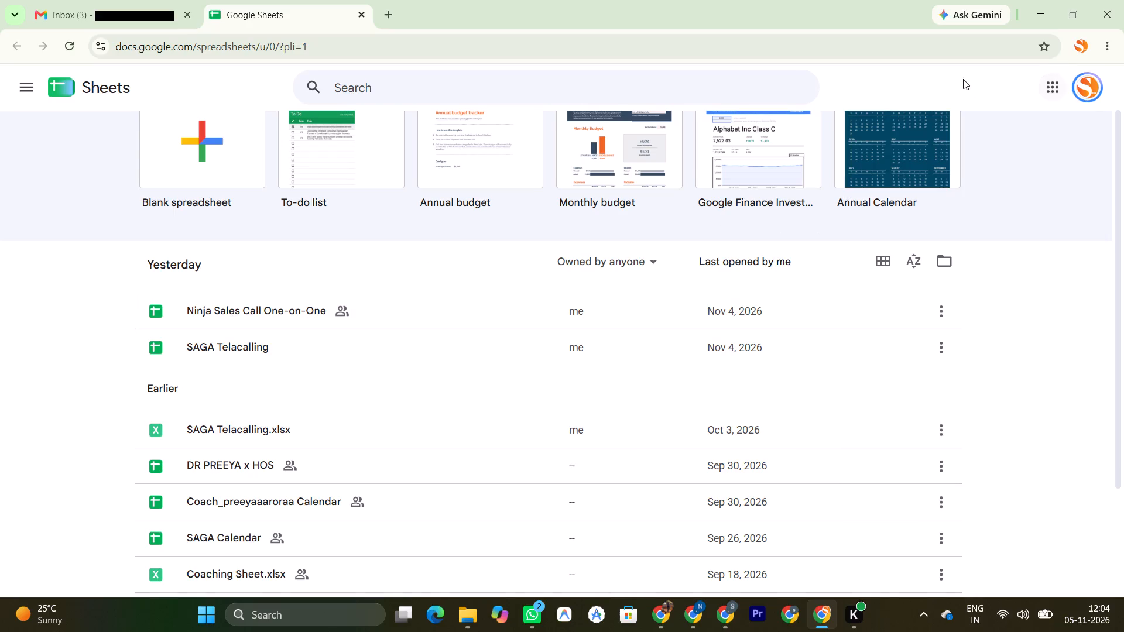
Review the November 2026 keyword and activity plan on the Plan Of action sheet of the website backlink spreadsheet.
{"action": "left_click", "coordinate": [696, 621]}
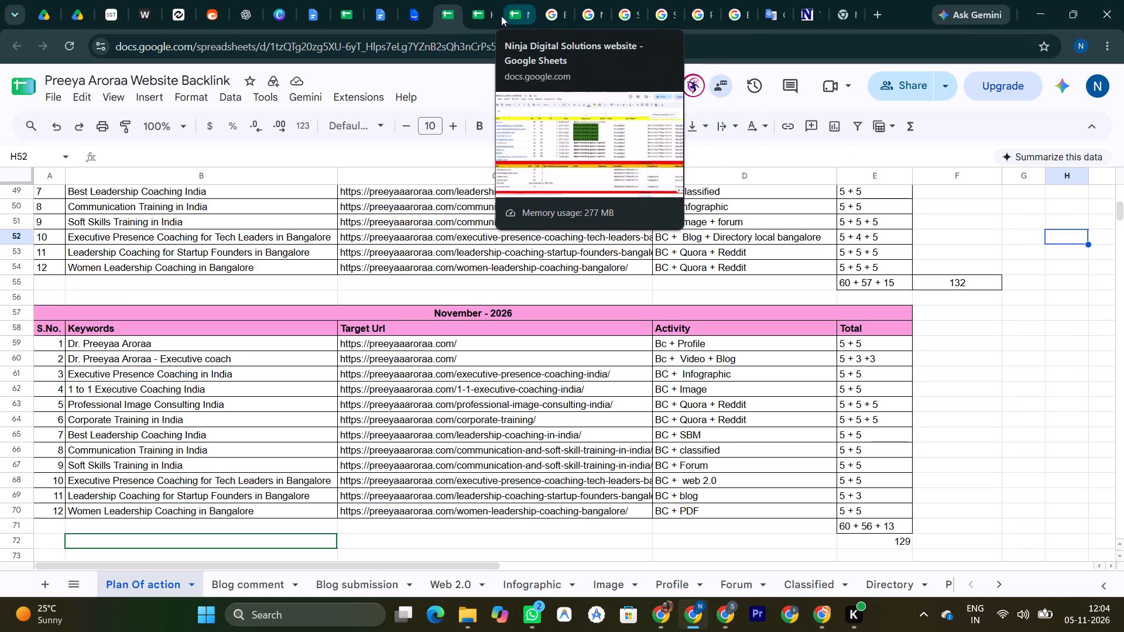
{"action": "left_click", "coordinate": [307, 342]}
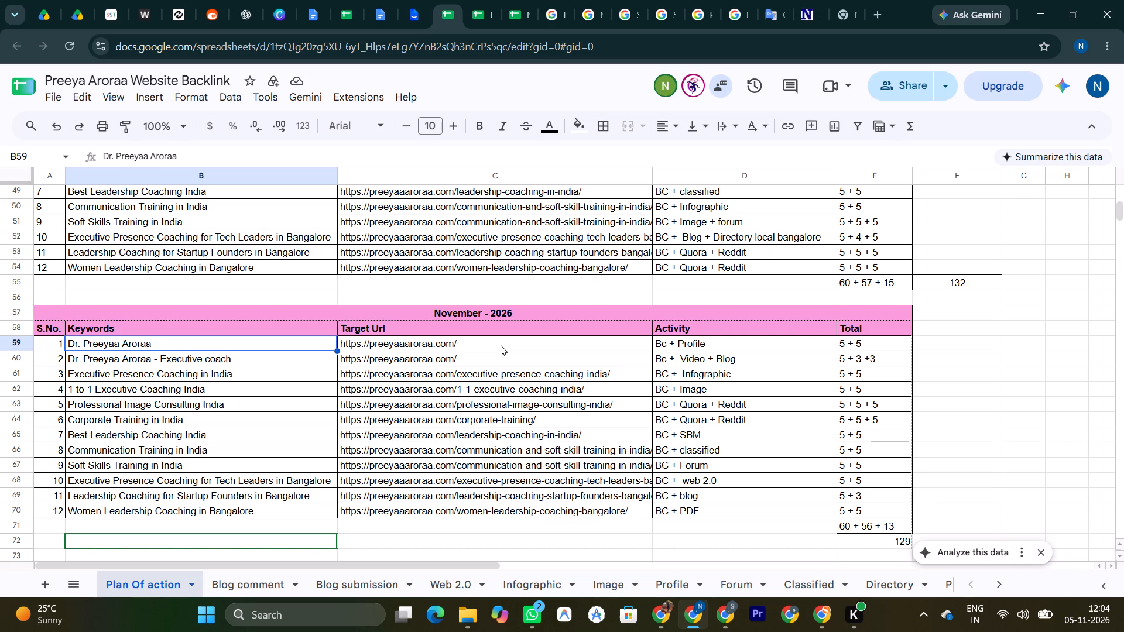
{"action": "scroll", "coordinate": [582, 391], "scroll_direction": "down", "scroll_amount": 1}
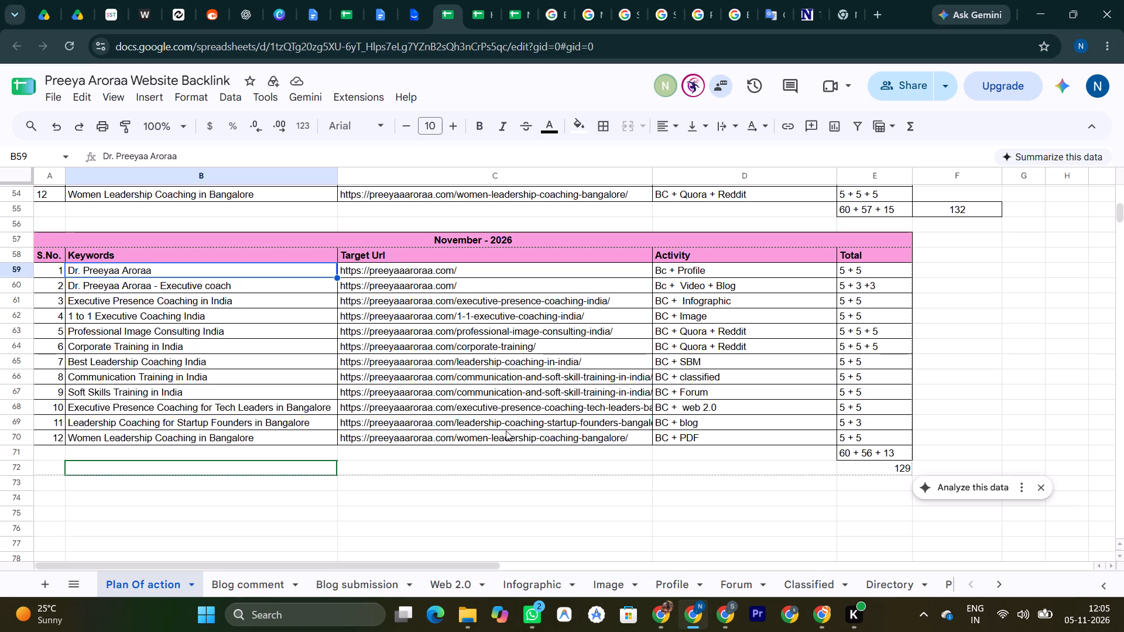
{"action": "scroll", "coordinate": [512, 389], "scroll_direction": "down", "scroll_amount": 1}
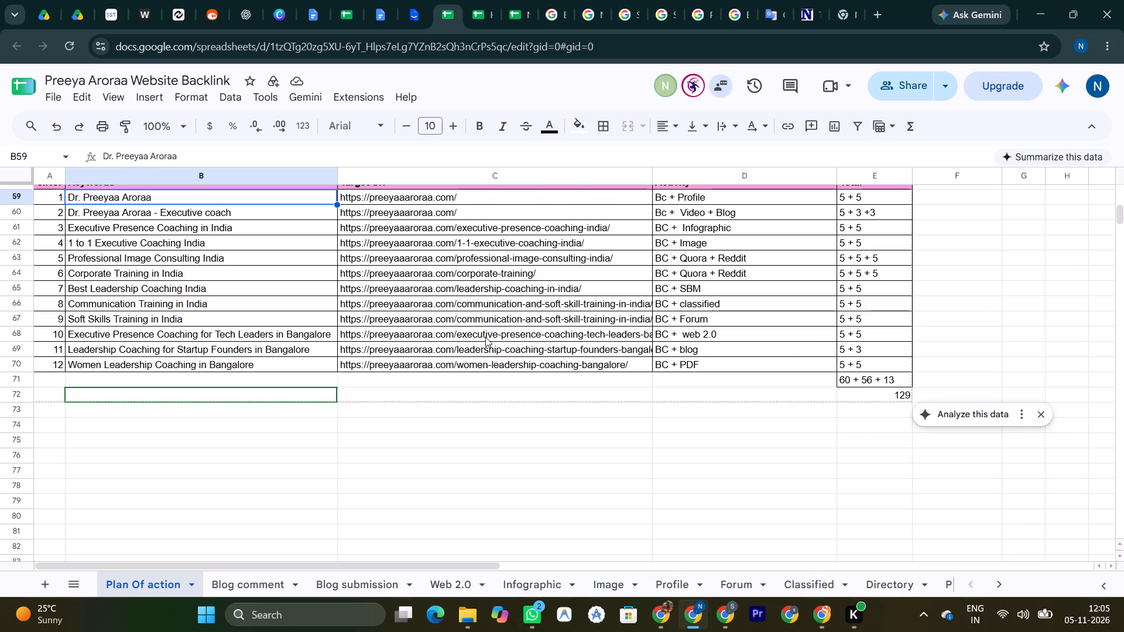
Examine the activities planned for each keyword in the November 2026 table, focusing on the Bc + Profile activity of the first keyword.
{"action": "scroll", "coordinate": [485, 337], "scroll_direction": "up", "scroll_amount": 2}
{"action": "scroll", "coordinate": [485, 337], "scroll_direction": "down", "scroll_amount": 1}
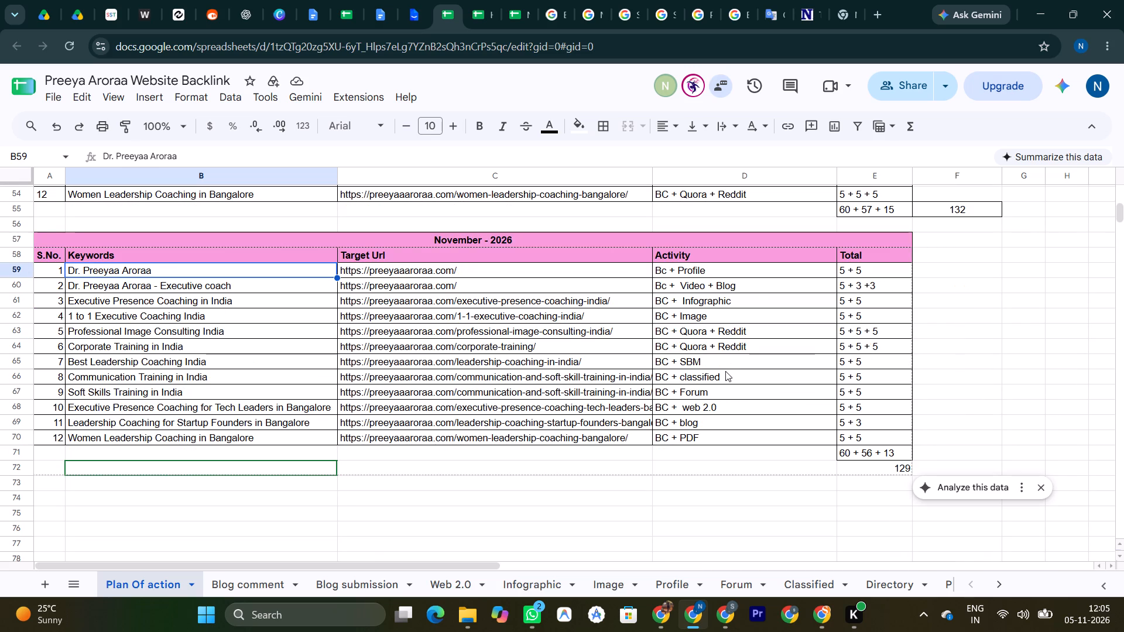
{"action": "scroll", "coordinate": [722, 363], "scroll_direction": "down", "scroll_amount": 1}
{"action": "scroll", "coordinate": [722, 363], "scroll_direction": "up", "scroll_amount": 6}
{"action": "scroll", "coordinate": [722, 363], "scroll_direction": "down", "scroll_amount": 5}
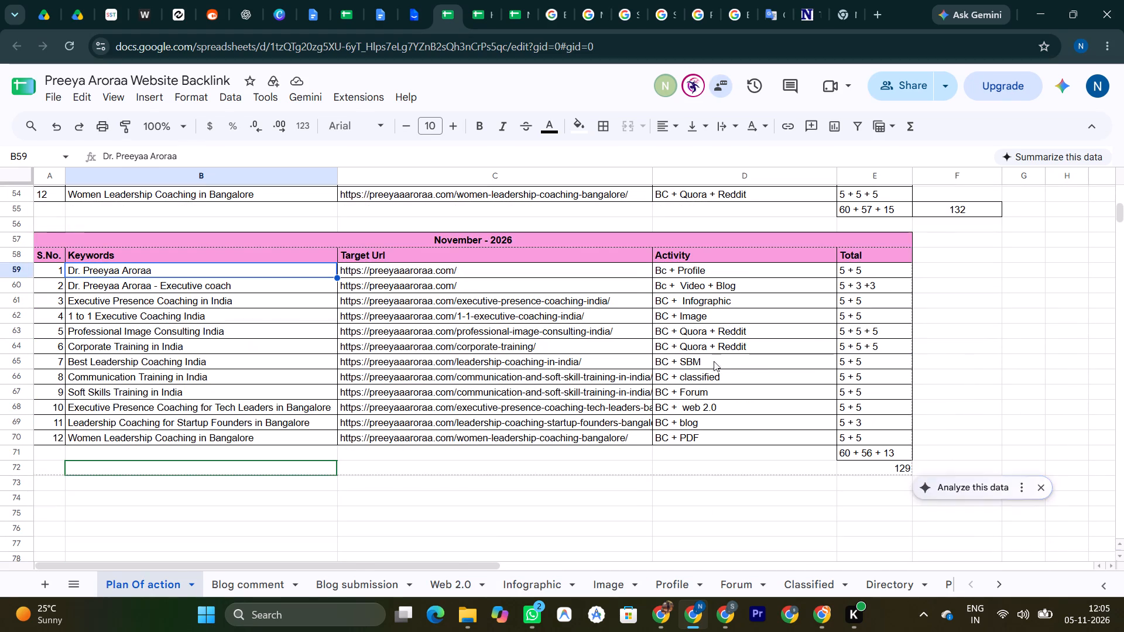
{"action": "left_click", "coordinate": [708, 270]}
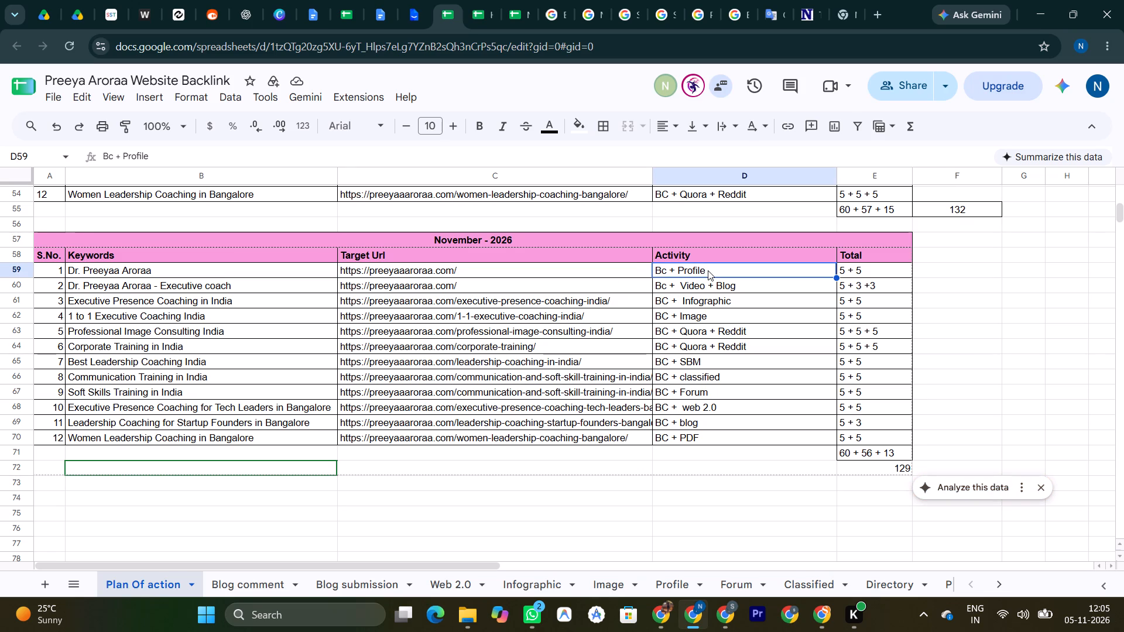
Open the Profile sheet of the website backlink spreadsheet.
{"action": "left_click", "coordinate": [486, 0]}
{"action": "left_click", "coordinate": [446, 0]}
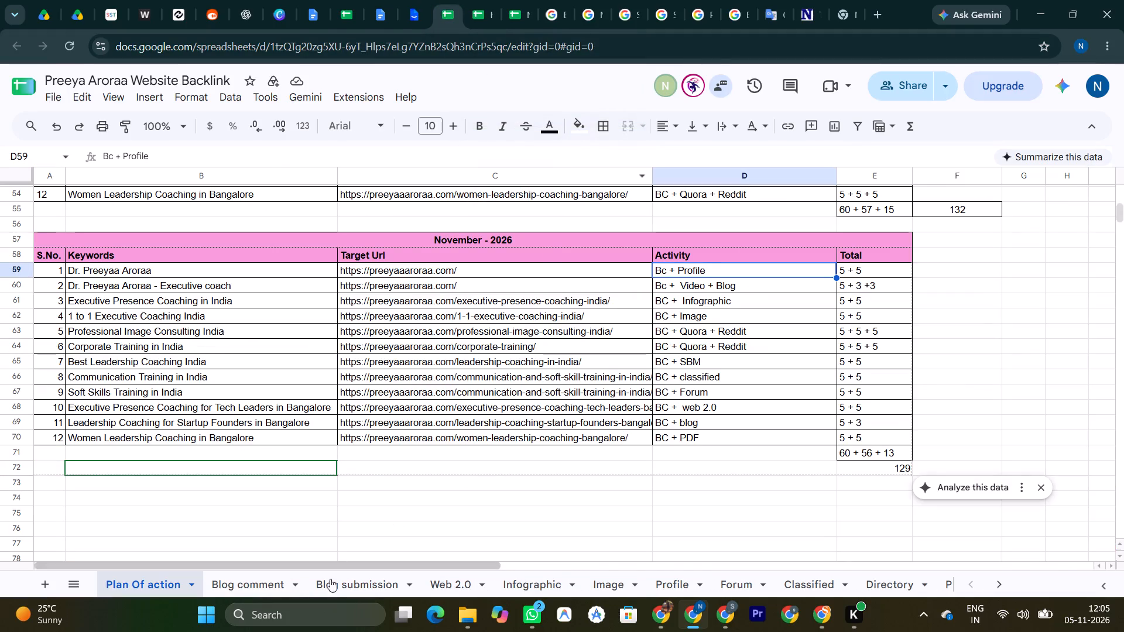
{"action": "left_click", "coordinate": [666, 581]}
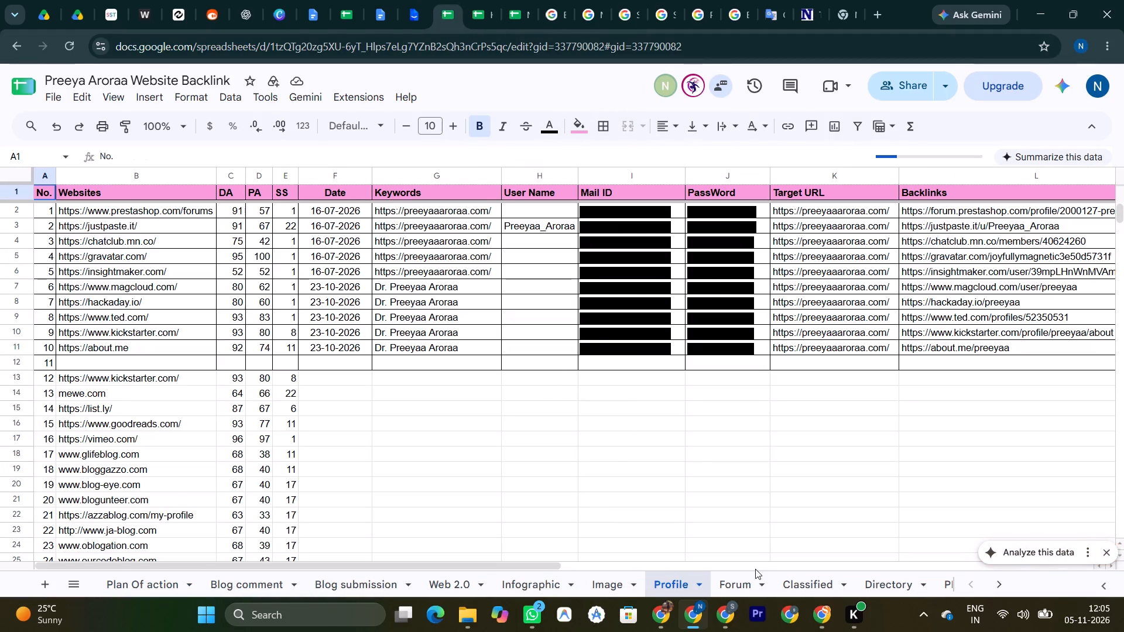
Switch to the Surya Kiran Villas Off page Content document.
{"action": "left_click", "coordinate": [383, 11]}
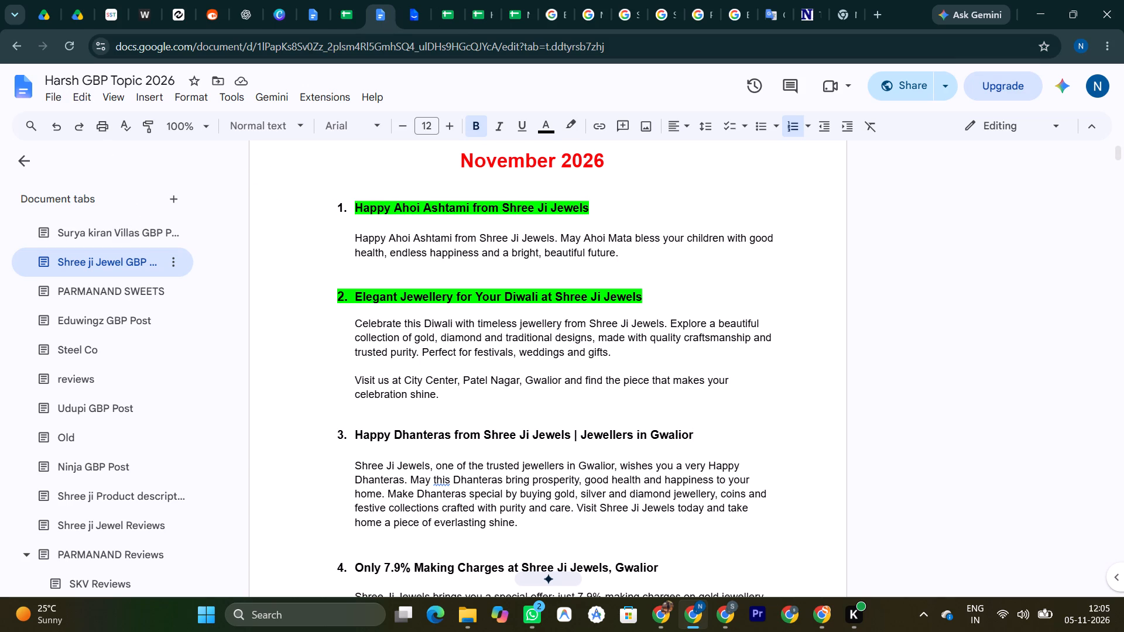
{"action": "left_click", "coordinate": [313, 0]}
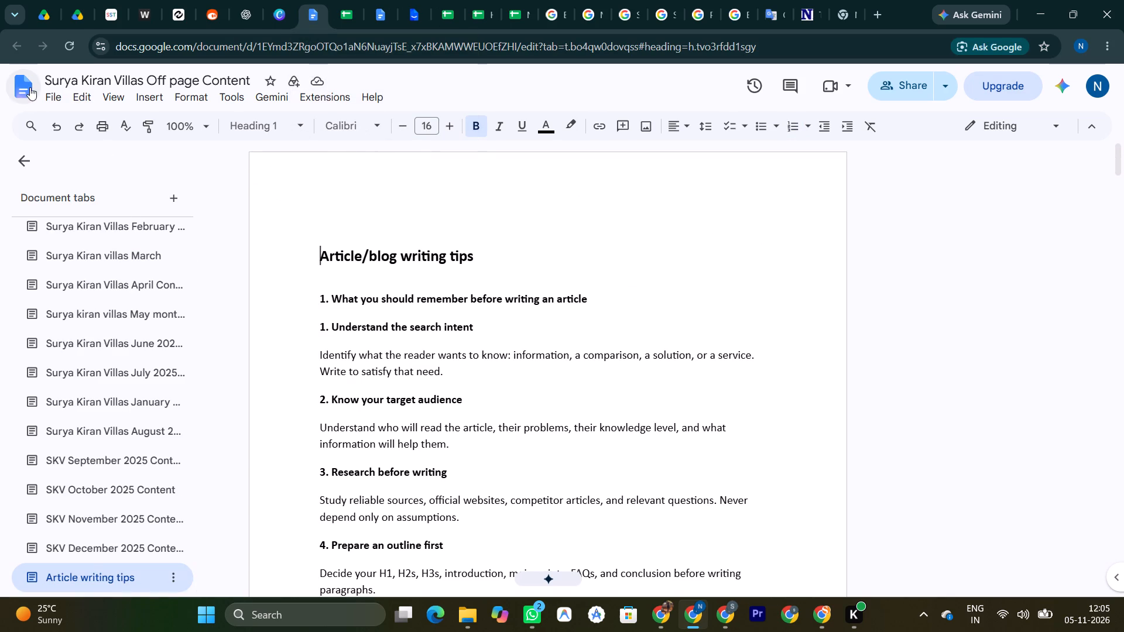
{"action": "left_click", "coordinate": [373, 0]}
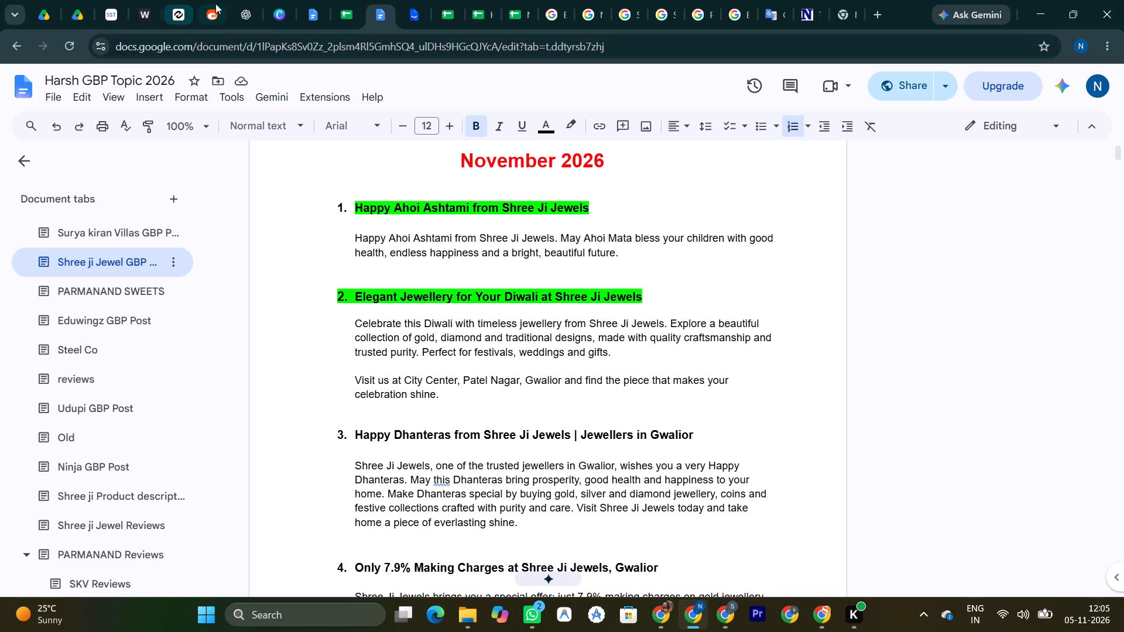
{"action": "left_click", "coordinate": [296, 0]}
{"action": "left_click", "coordinate": [301, 2]}
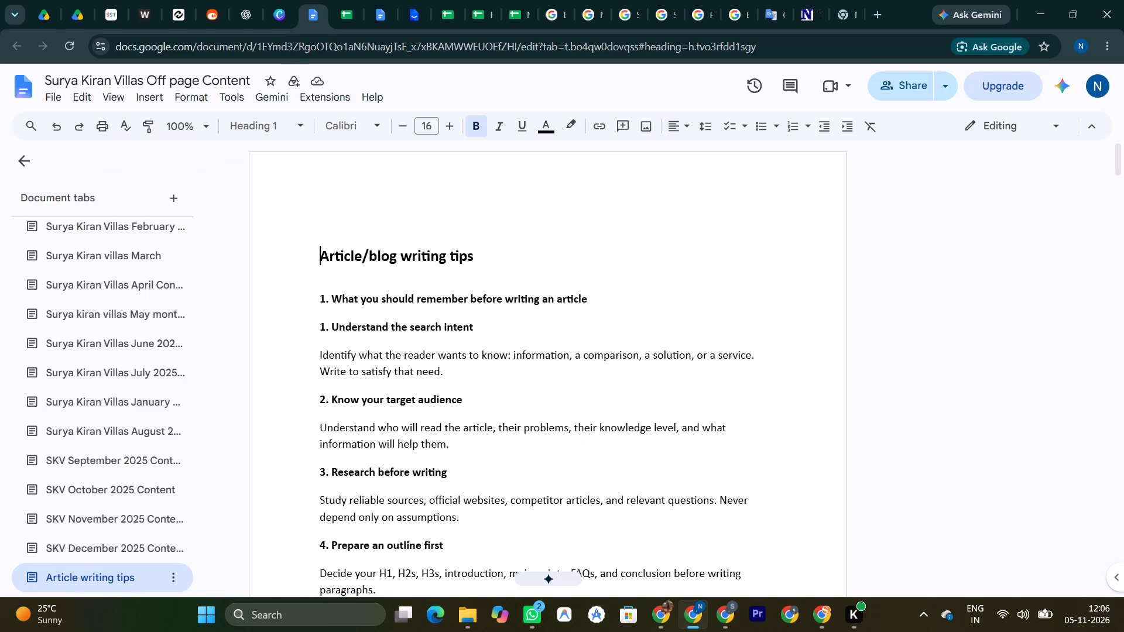
{"action": "scroll", "coordinate": [104, 270], "scroll_direction": "up", "scroll_amount": 13}
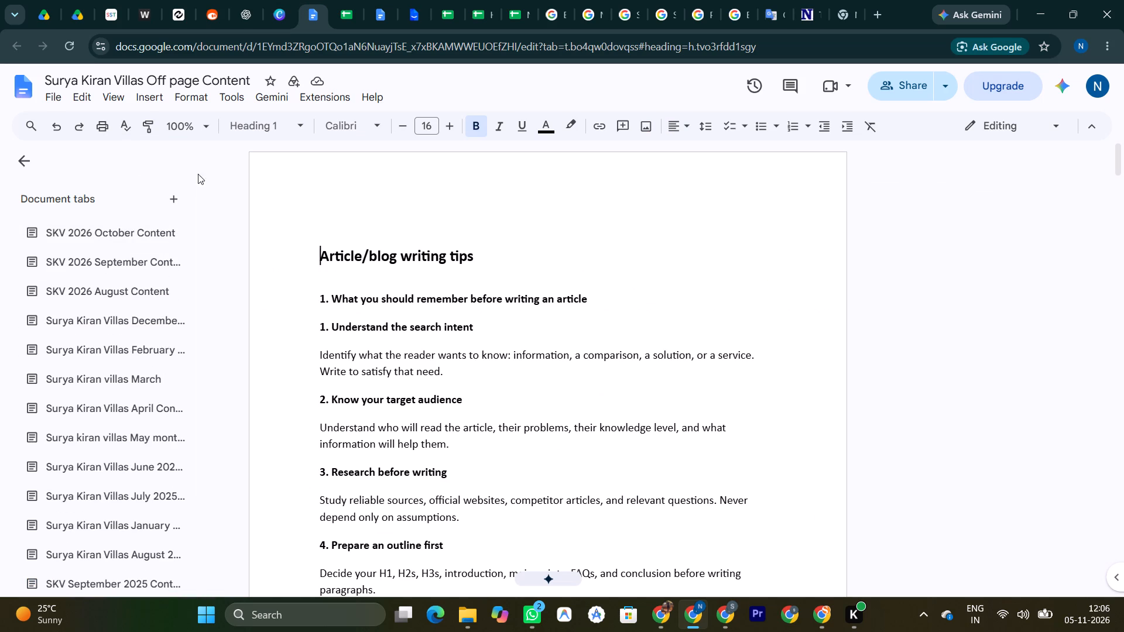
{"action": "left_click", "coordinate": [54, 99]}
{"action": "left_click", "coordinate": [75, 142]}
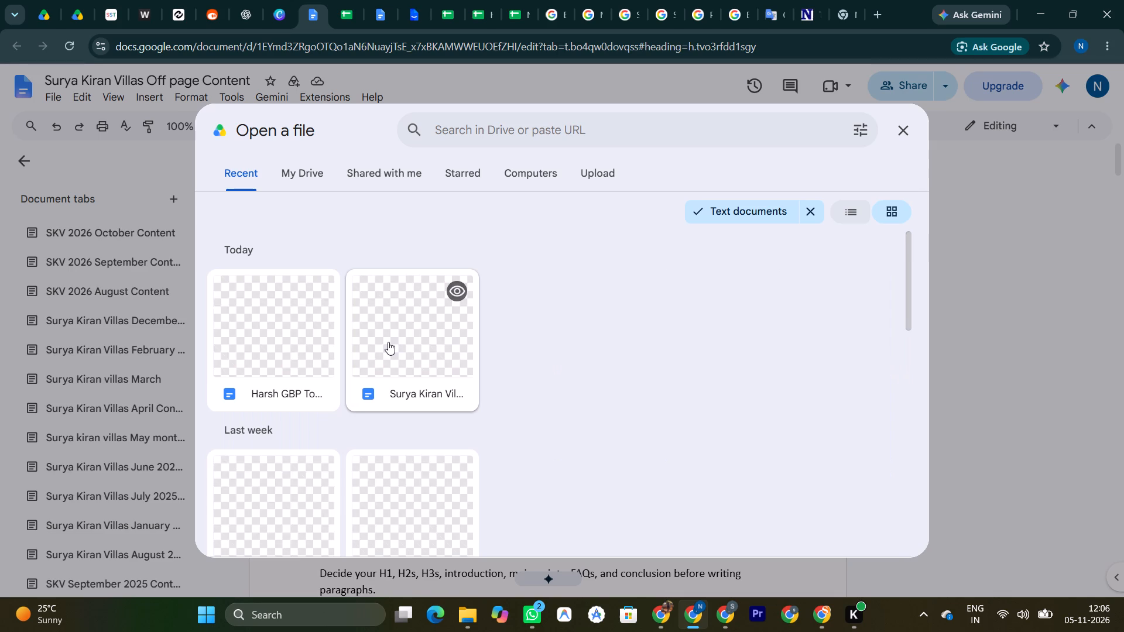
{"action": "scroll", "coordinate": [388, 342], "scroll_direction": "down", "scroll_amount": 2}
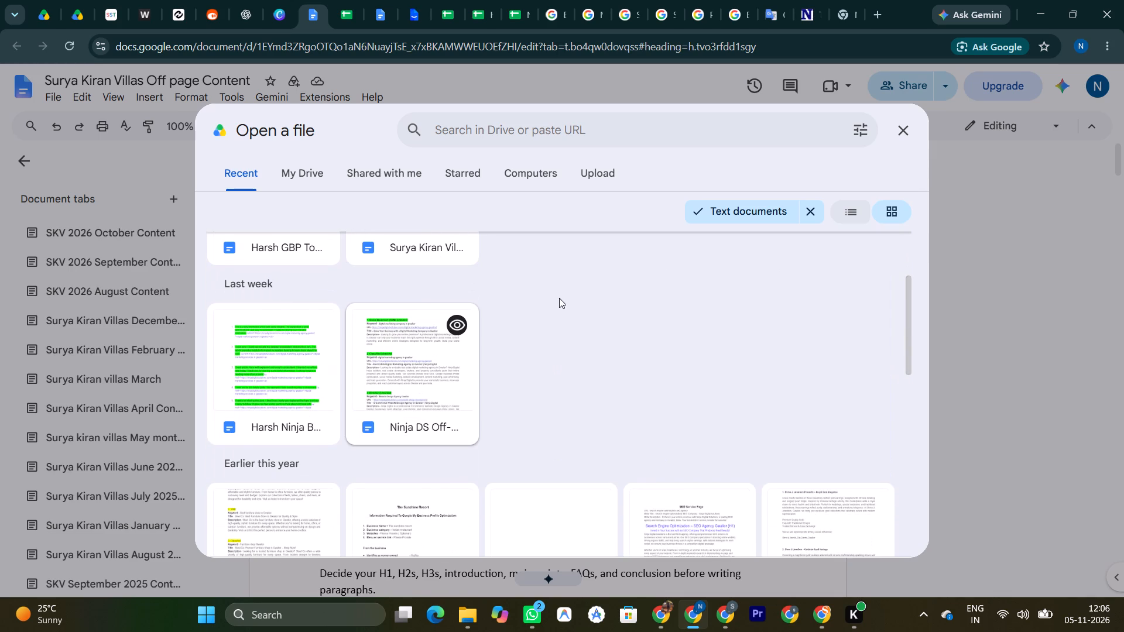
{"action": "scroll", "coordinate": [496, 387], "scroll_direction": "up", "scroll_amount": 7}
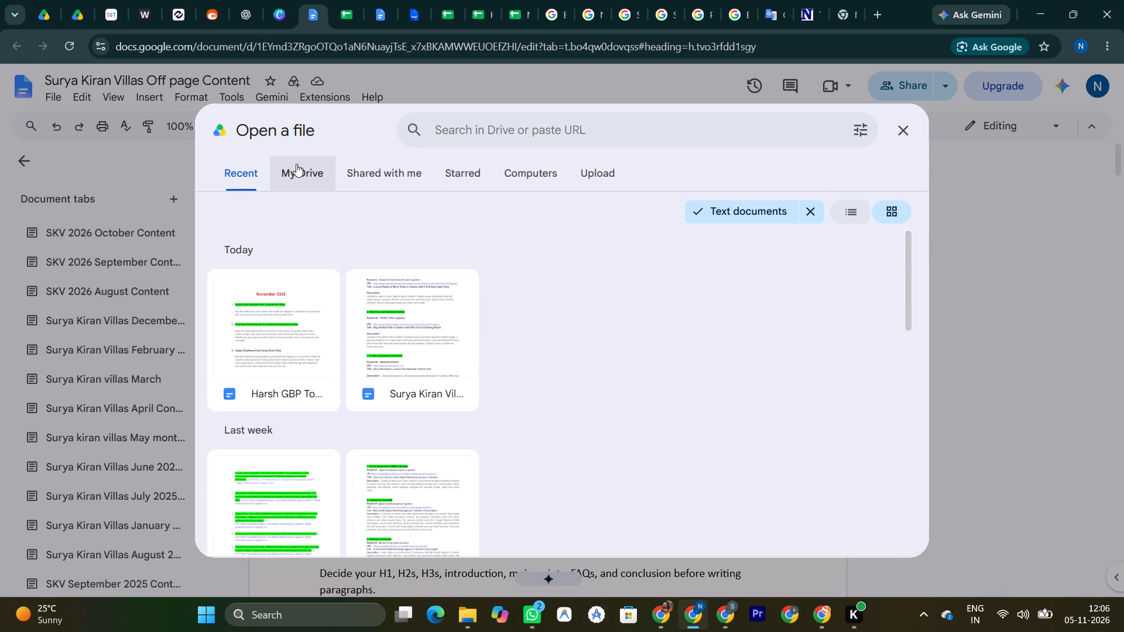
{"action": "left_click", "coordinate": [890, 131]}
Create a new blank Google Docs document.
{"action": "left_click", "coordinate": [54, 98]}
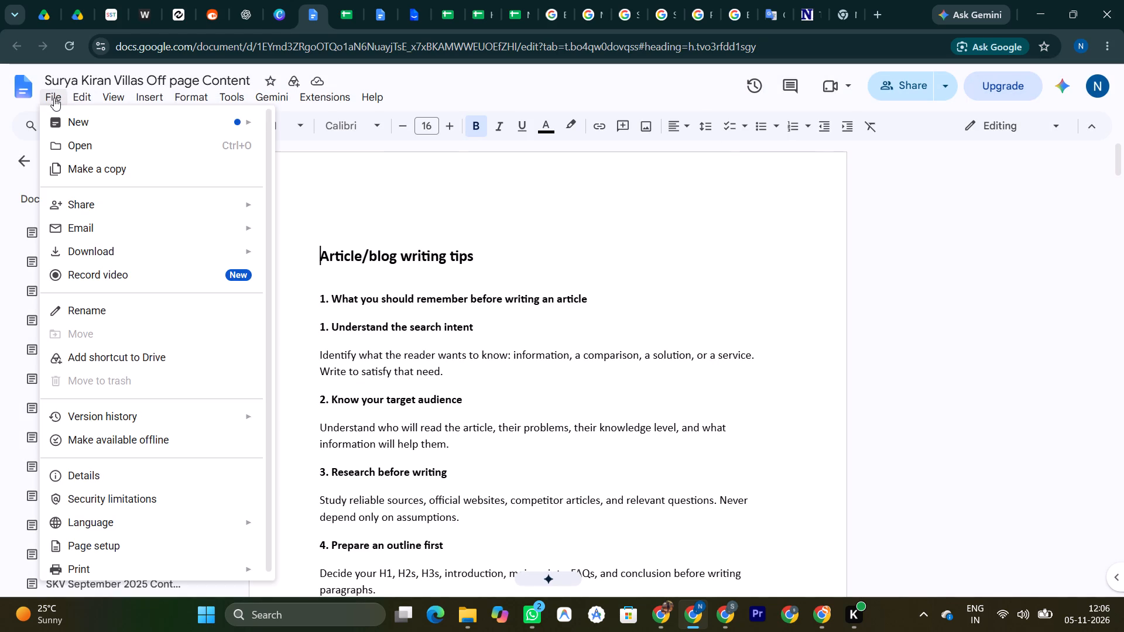
{"action": "left_click", "coordinate": [80, 119]}
{"action": "left_click", "coordinate": [383, 125]}
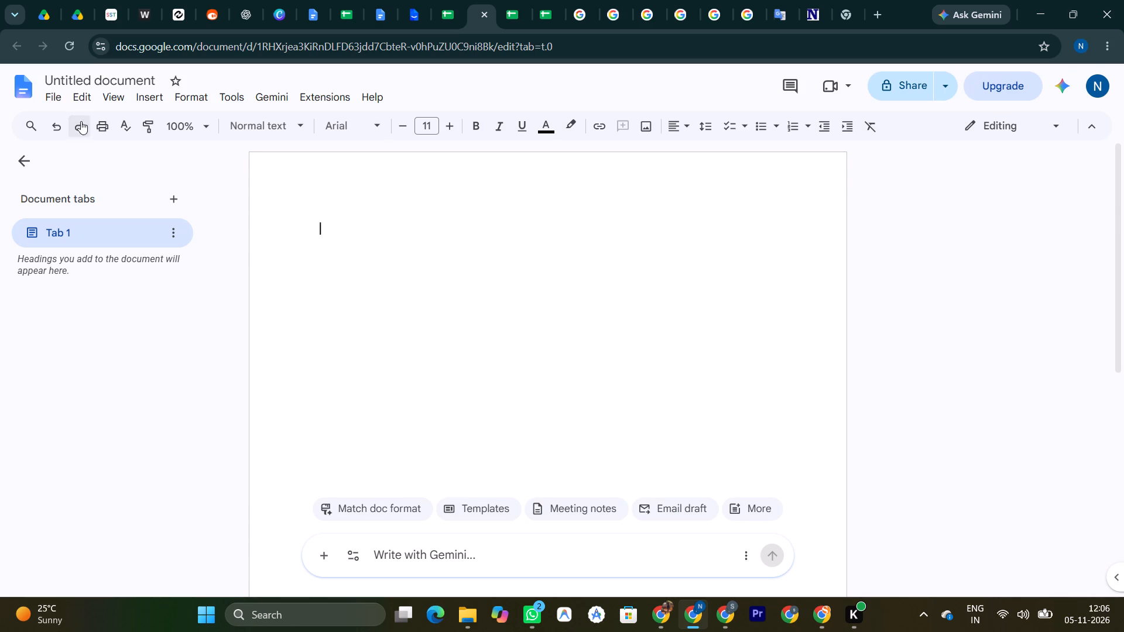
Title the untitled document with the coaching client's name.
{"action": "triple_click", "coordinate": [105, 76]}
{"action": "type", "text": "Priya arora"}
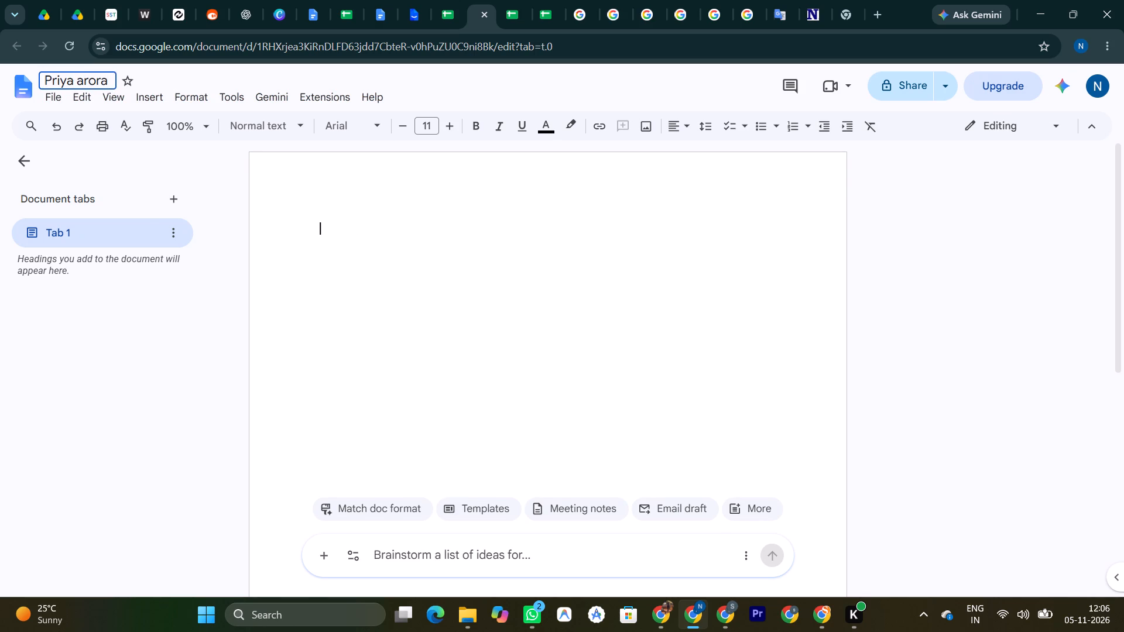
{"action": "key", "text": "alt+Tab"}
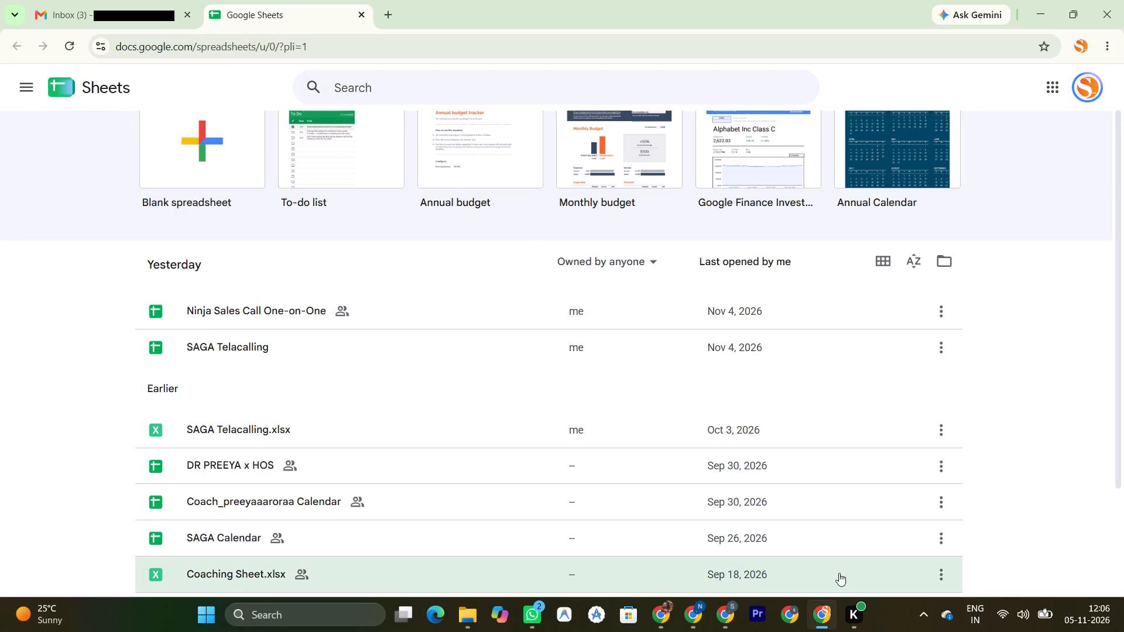
{"action": "left_click", "coordinate": [704, 617]}
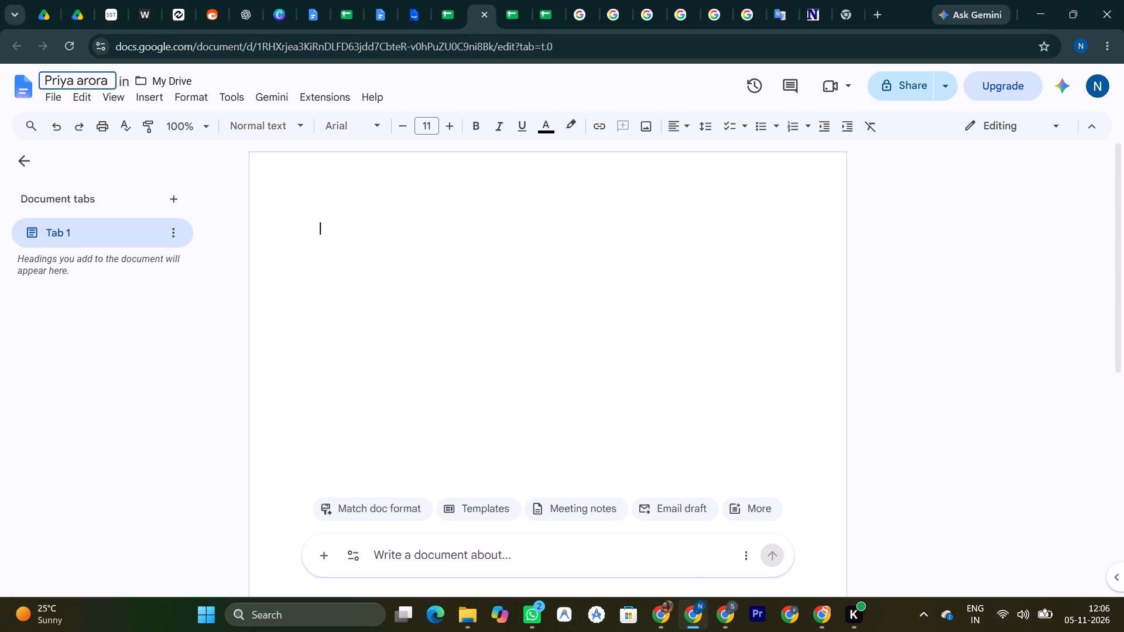
{"action": "left_click", "coordinate": [467, 0]}
{"action": "left_click", "coordinate": [468, 0]}
{"action": "left_click", "coordinate": [451, 0]}
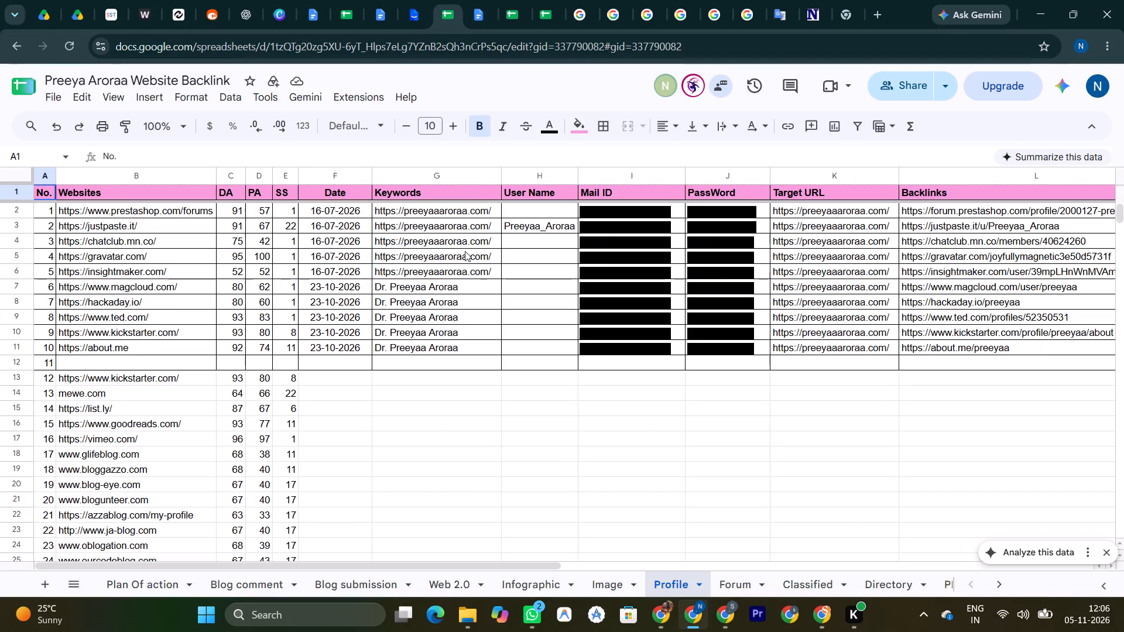
{"action": "double_click", "coordinate": [465, 212]}
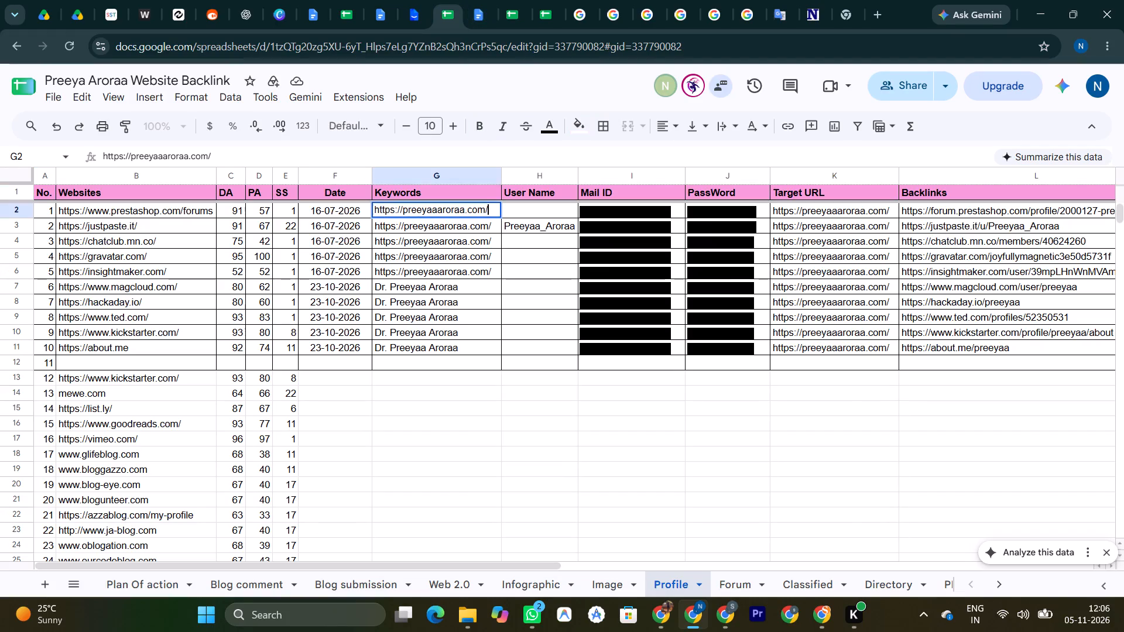
{"action": "left_click", "coordinate": [465, 212]}
{"action": "left_click", "coordinate": [465, 211]}
{"action": "left_click", "coordinate": [465, 211]}
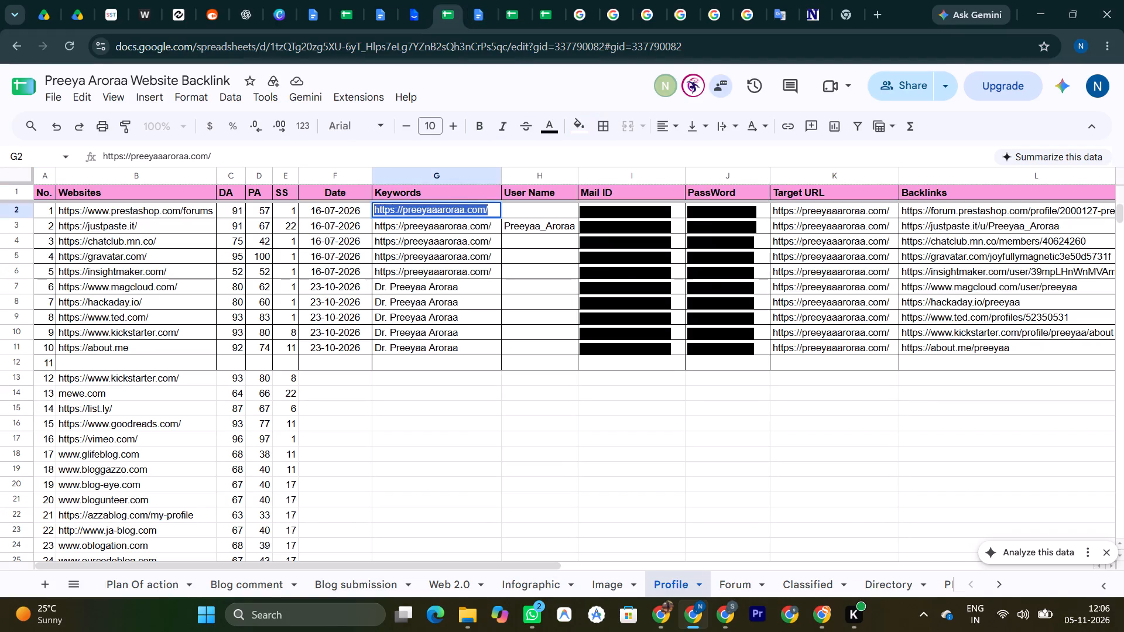
{"action": "left_click", "coordinate": [464, 211]}
{"action": "left_click_drag", "start_coordinate": [465, 211], "coordinate": [462, 211]}
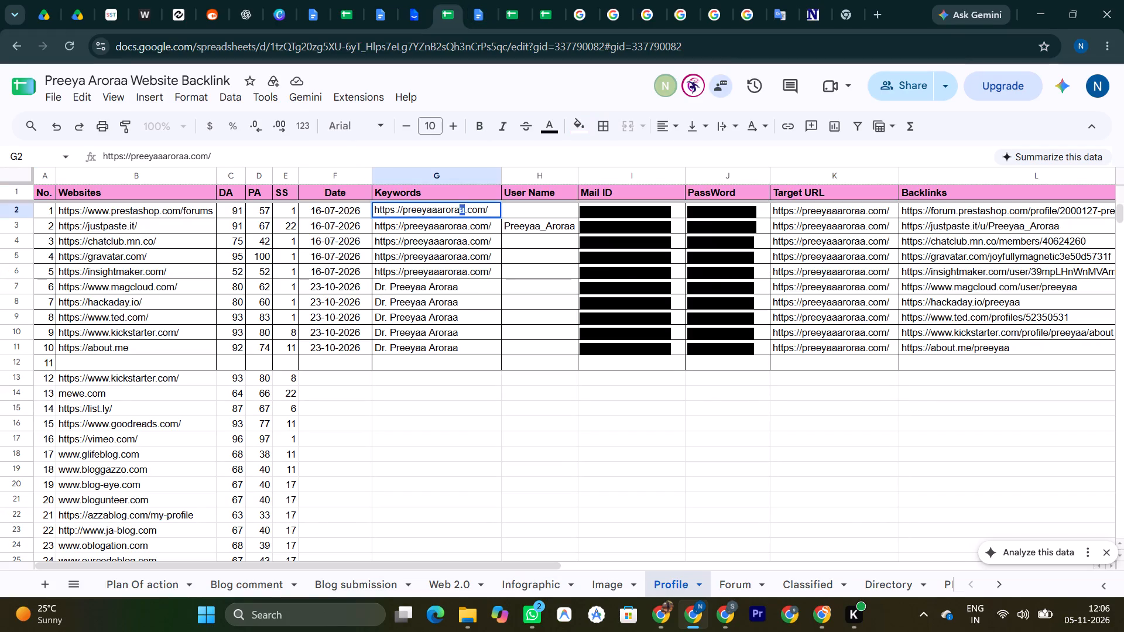
{"action": "left_click_drag", "start_coordinate": [462, 211], "coordinate": [405, 215]}
{"action": "key", "text": "ctrl+c"}
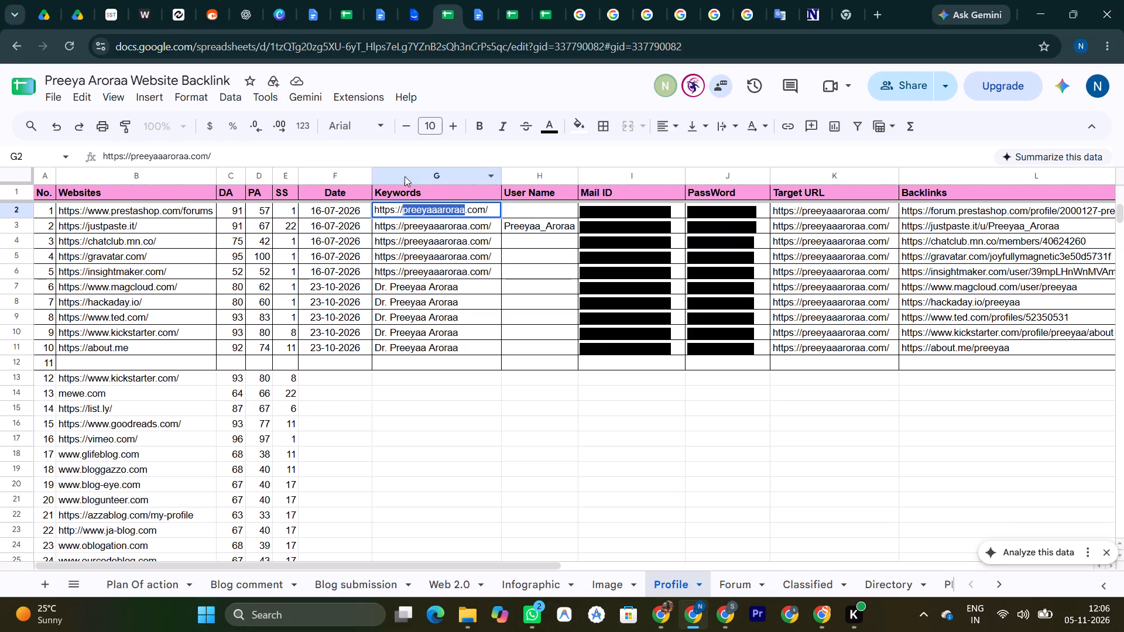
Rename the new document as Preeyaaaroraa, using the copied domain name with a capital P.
{"action": "left_click", "coordinate": [381, 0]}
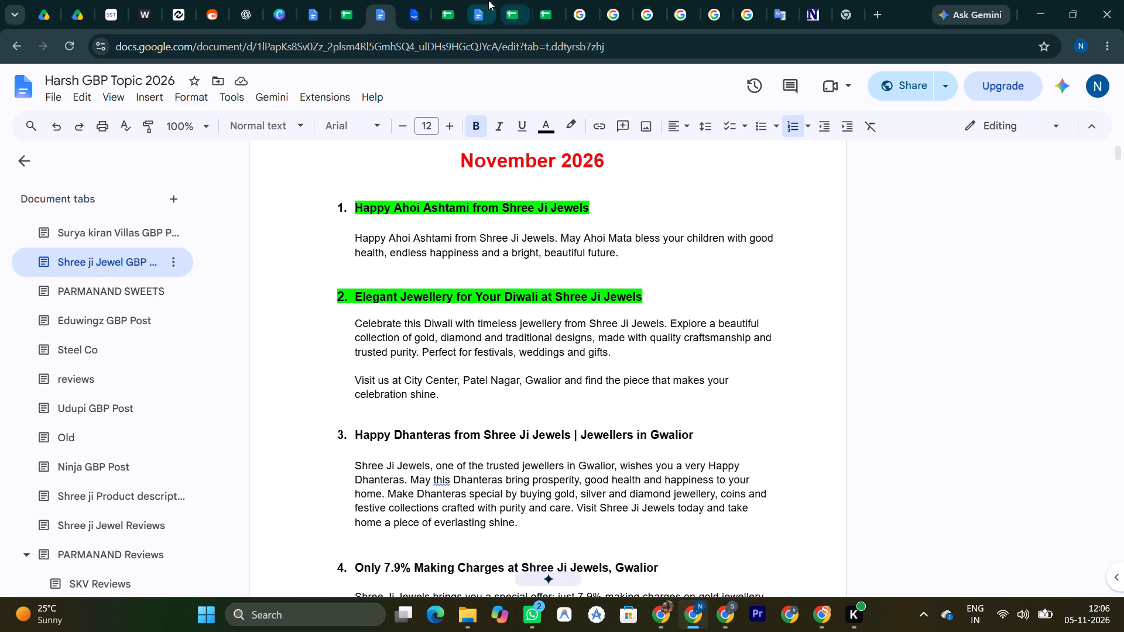
{"action": "left_click", "coordinate": [488, 0]}
{"action": "triple_click", "coordinate": [102, 73]}
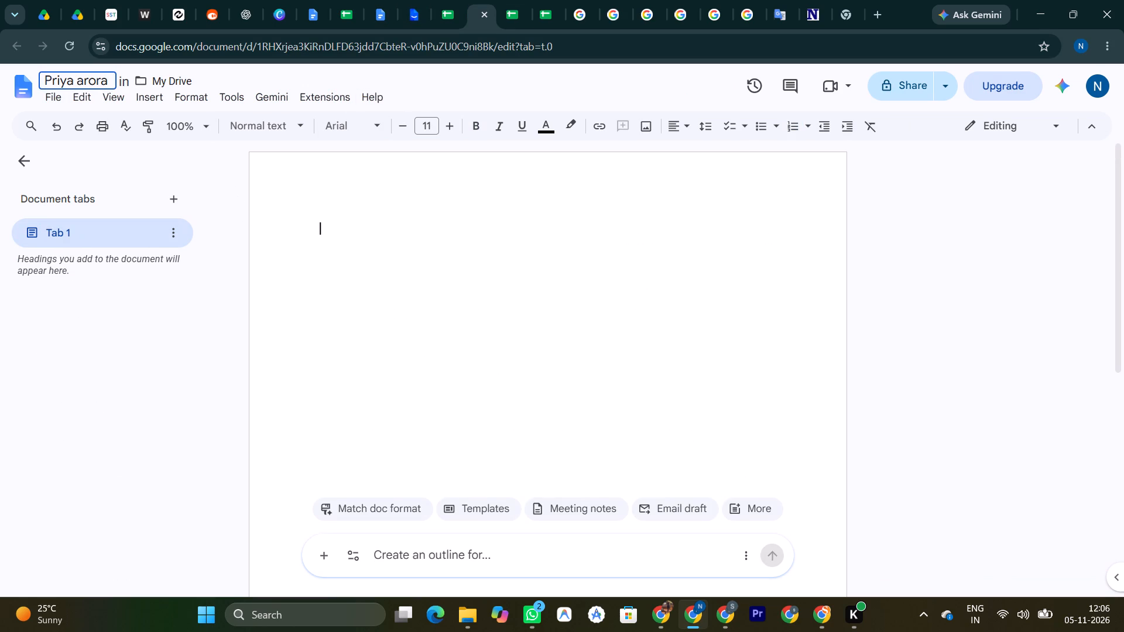
{"action": "key", "text": "ctrl+v"}
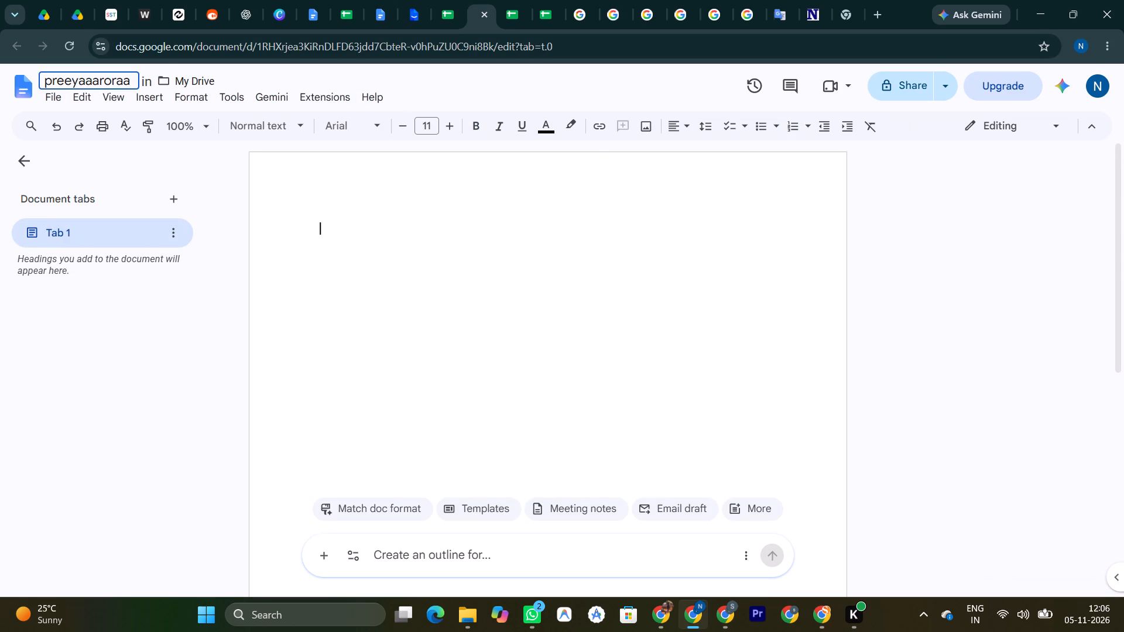
{"action": "left_click", "coordinate": [52, 75]}
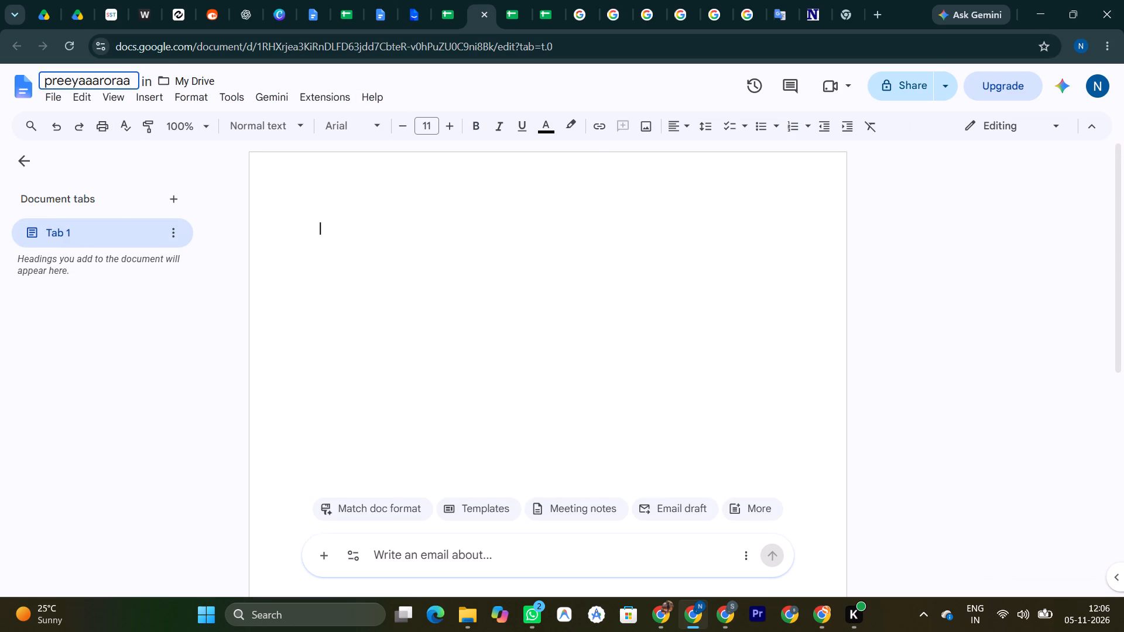
{"action": "key", "text": "BackSpace"}
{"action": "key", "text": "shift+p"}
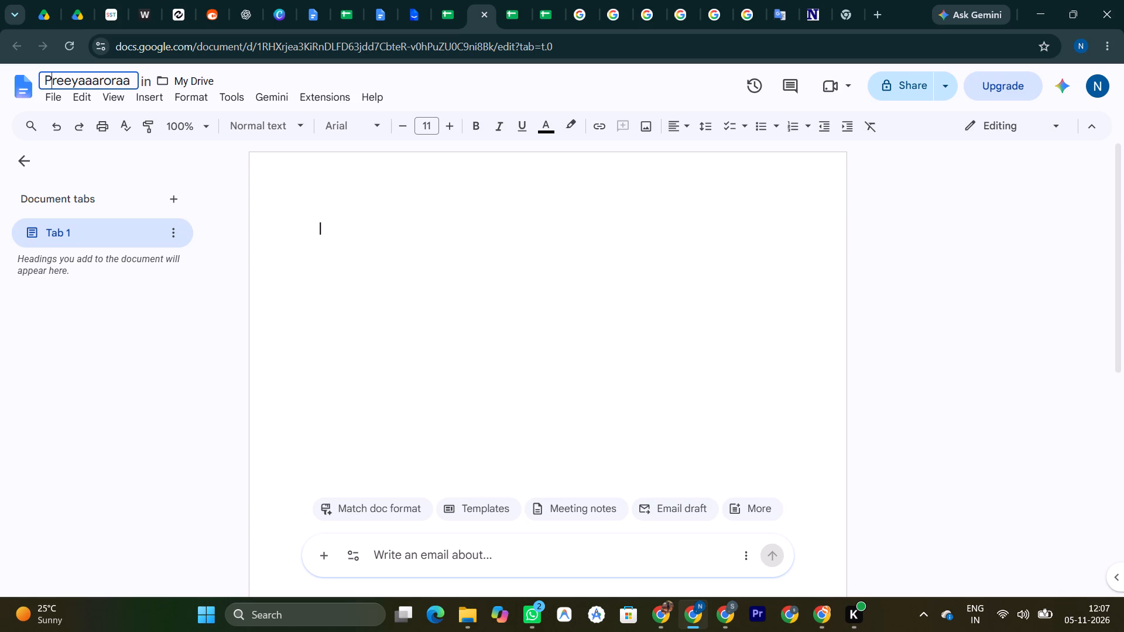
{"action": "left_click", "coordinate": [318, 202]}
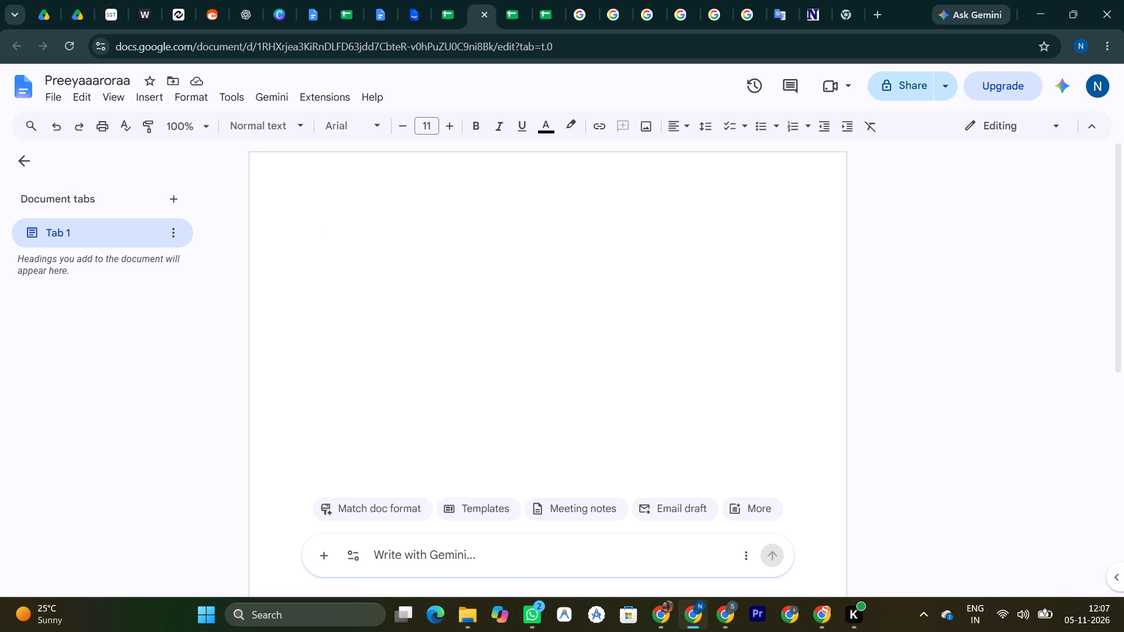
{"action": "double_click", "coordinate": [121, 228]}
{"action": "key", "text": "ctrl+v"}
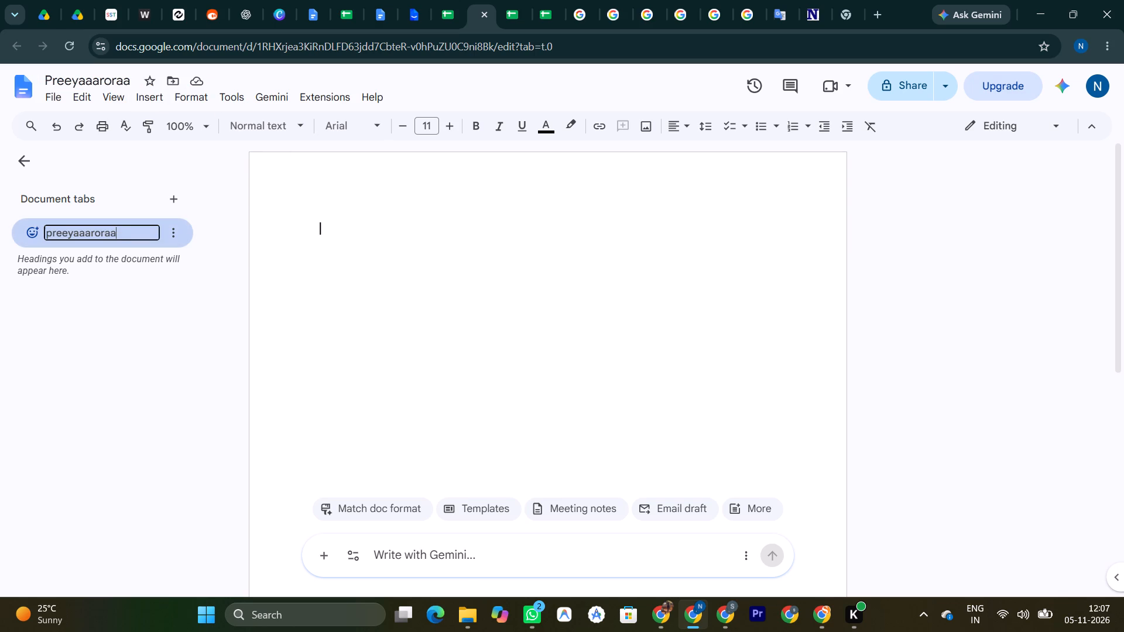
{"action": "left_click", "coordinate": [52, 233]}
{"action": "key", "text": "BackSpace"}
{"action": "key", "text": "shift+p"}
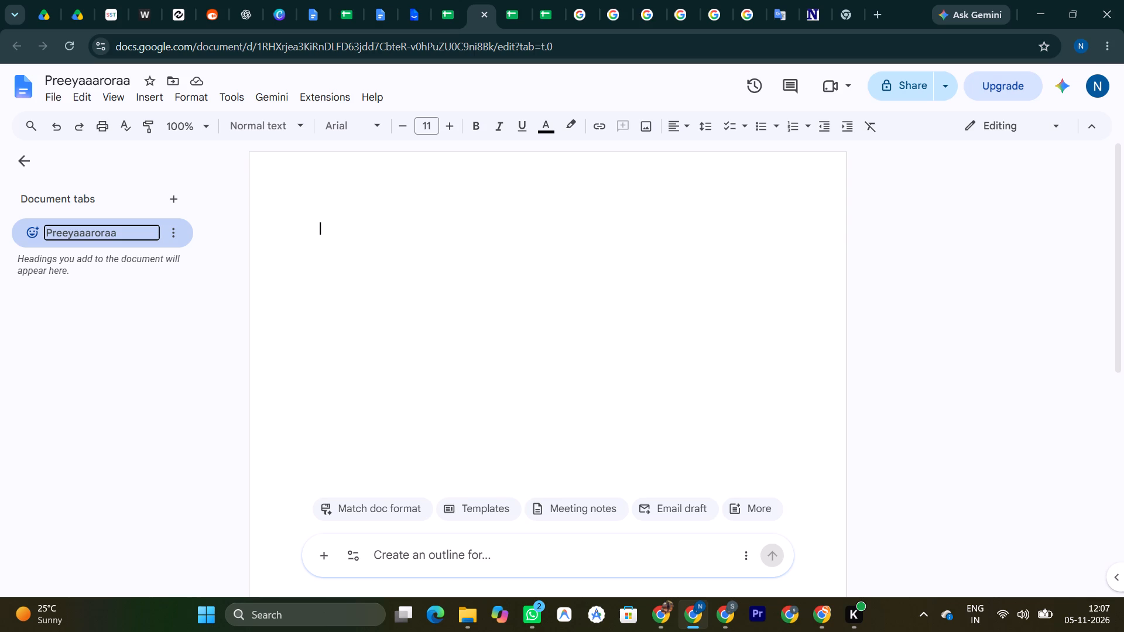
{"action": "left_click", "coordinate": [139, 240]}
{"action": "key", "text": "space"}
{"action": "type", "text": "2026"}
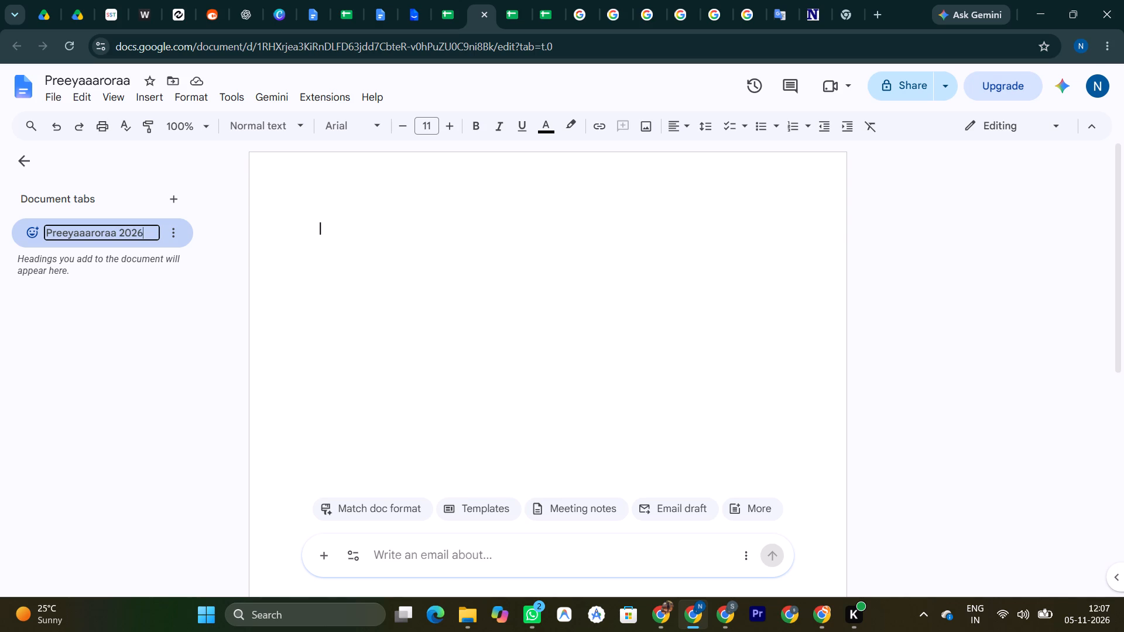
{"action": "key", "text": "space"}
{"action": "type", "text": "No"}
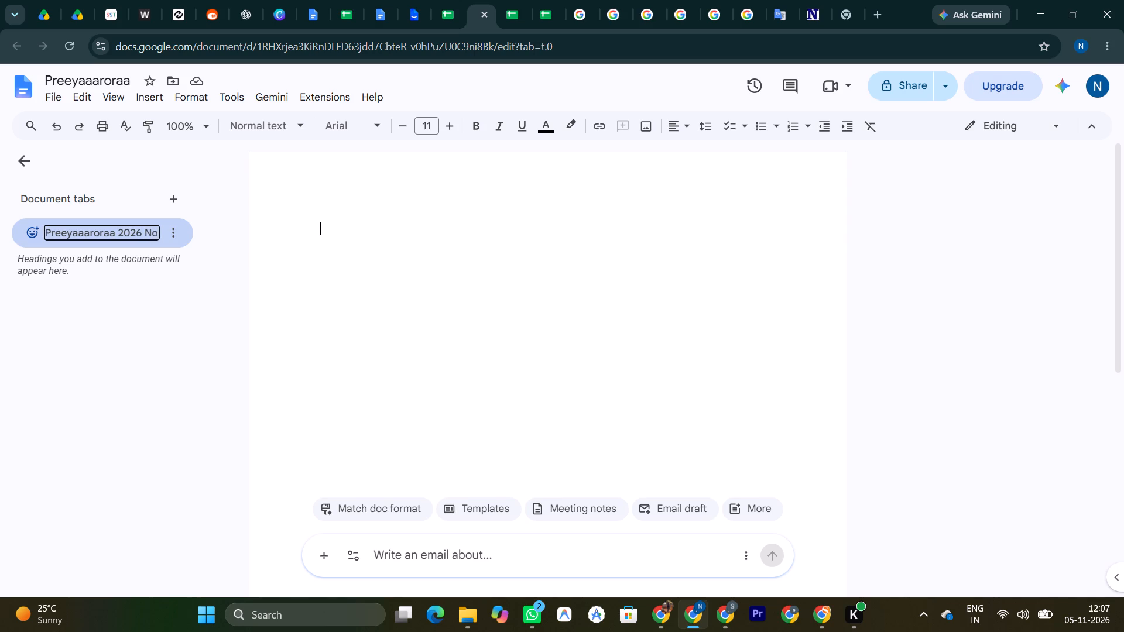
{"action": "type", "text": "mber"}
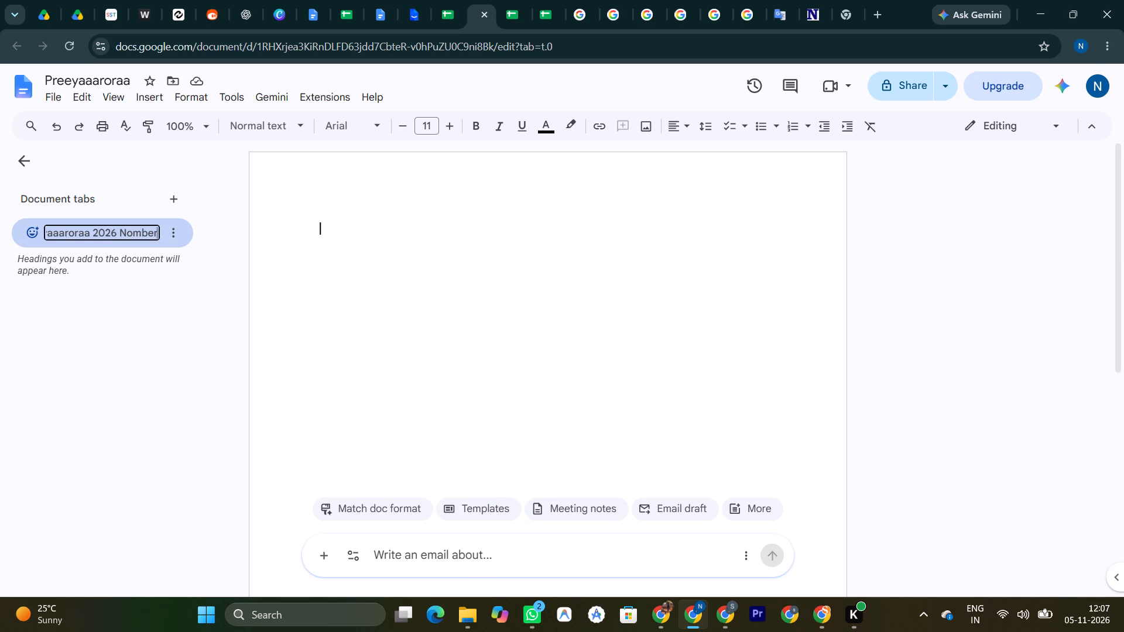
{"action": "double_click", "coordinate": [67, 226]}
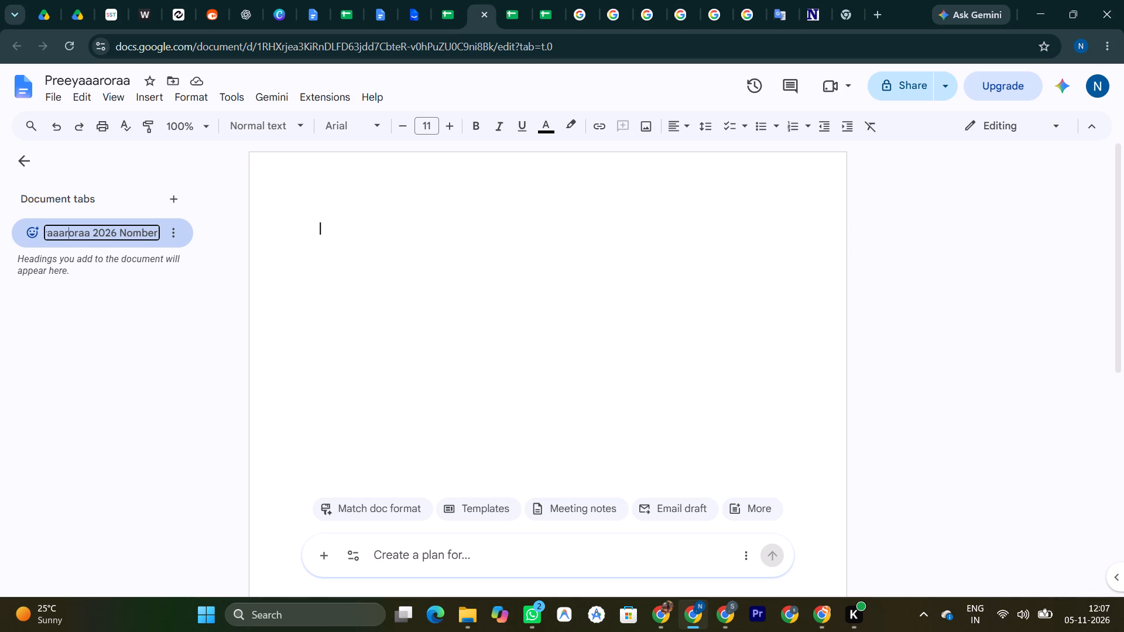
{"action": "left_click", "coordinate": [63, 234]}
{"action": "key", "text": "BackSpace"}
{"action": "key", "text": "BackSpace"}
{"action": "left_click", "coordinate": [84, 230]}
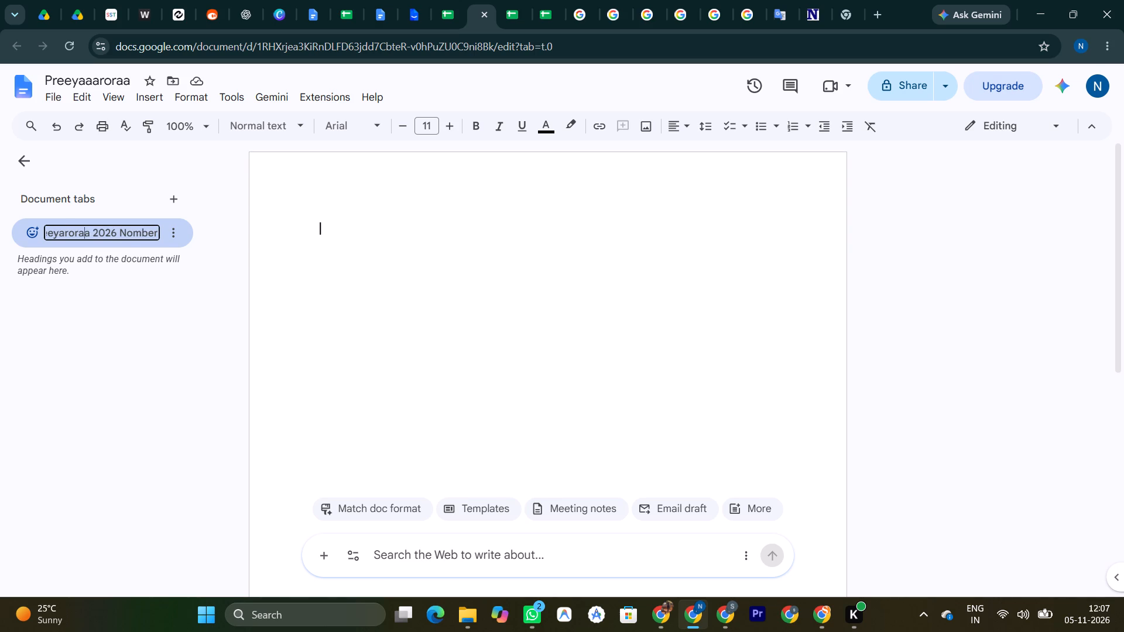
{"action": "key", "text": "BackSpace"}
{"action": "left_click", "coordinate": [253, 248]}
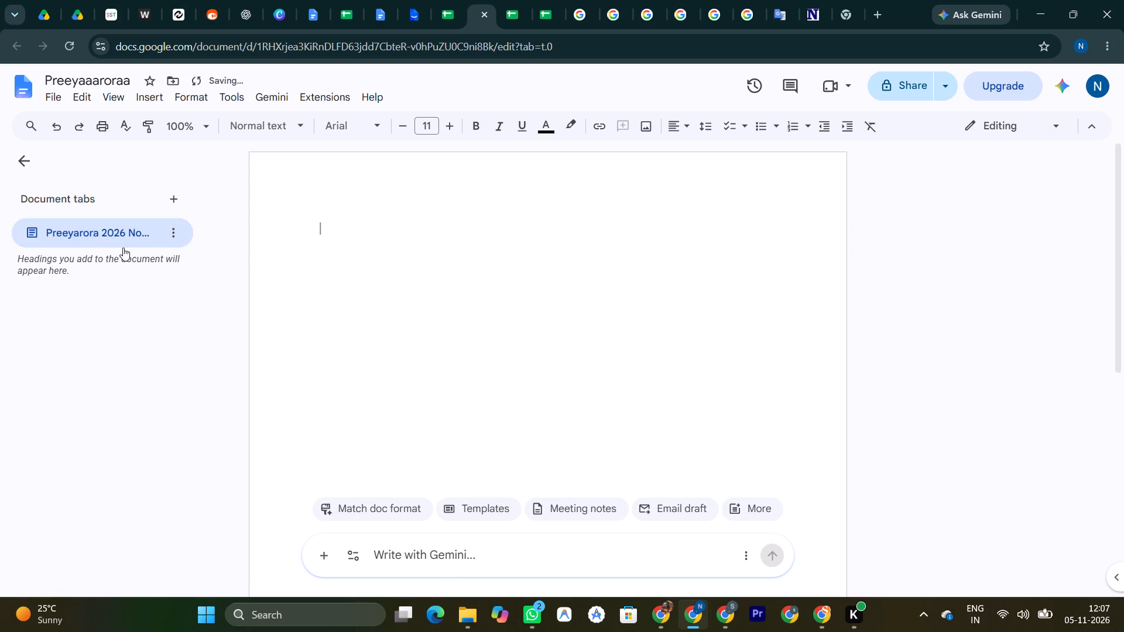
{"action": "left_click", "coordinate": [119, 244]}
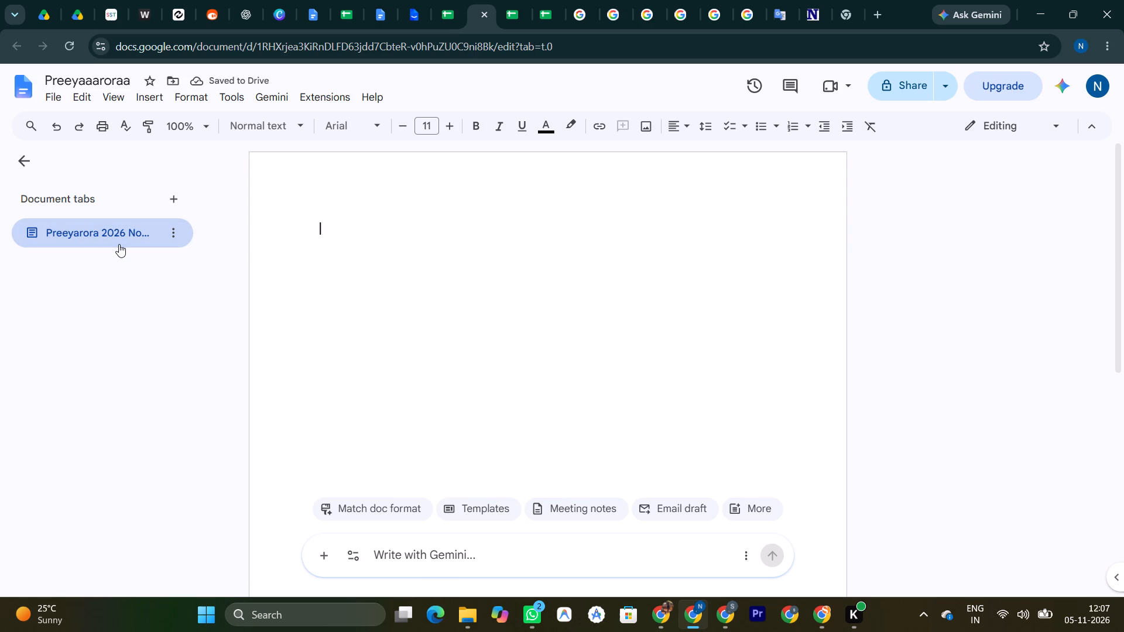
{"action": "double_click", "coordinate": [44, 230]}
{"action": "left_click", "coordinate": [57, 235]}
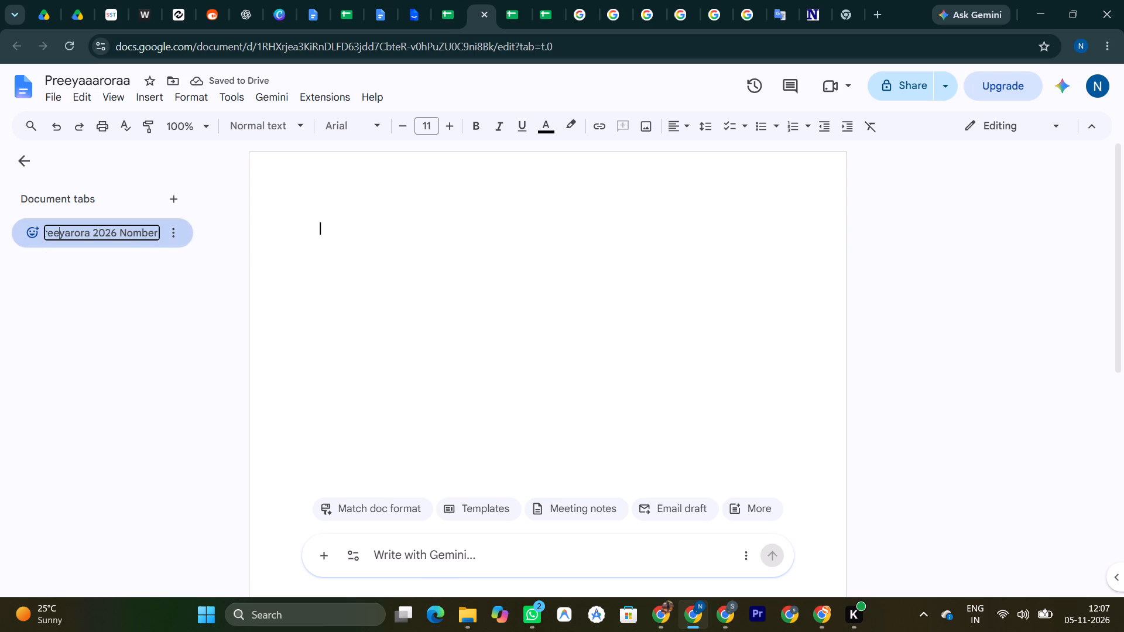
{"action": "key", "text": "BackSpace"}
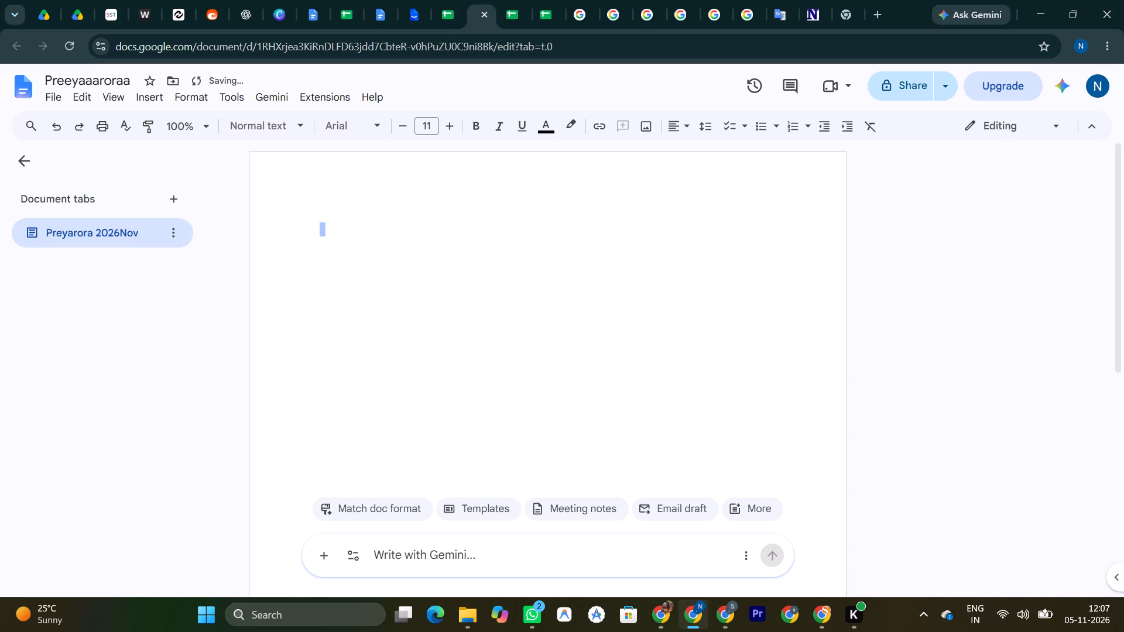
{"action": "left_click", "coordinate": [340, 229]}
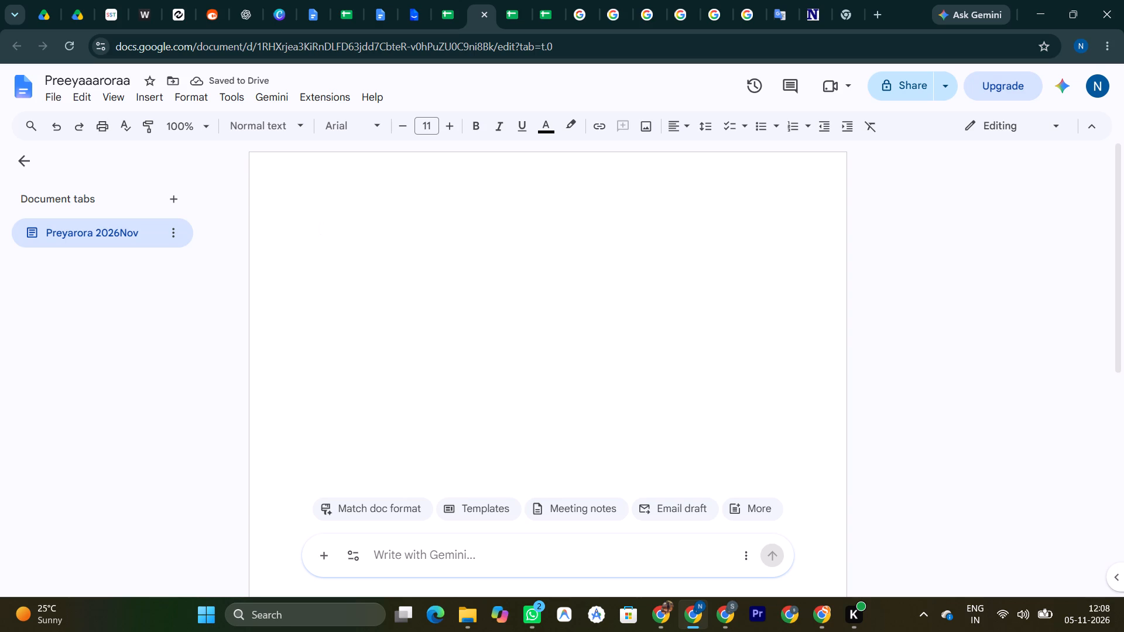
In the Surya Kiran Villas Off page Content document, select the SKV 2026 October content from its title through the end of the Forum section.
{"action": "left_click", "coordinate": [382, 0]}
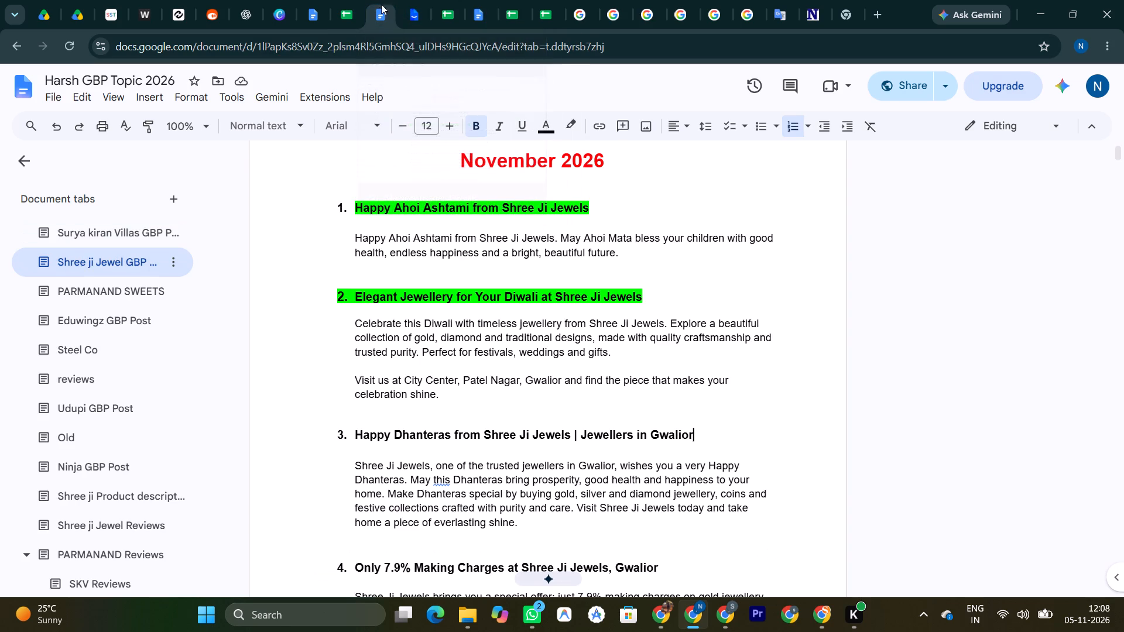
{"action": "left_click", "coordinate": [307, 0]}
{"action": "left_click", "coordinate": [121, 231]}
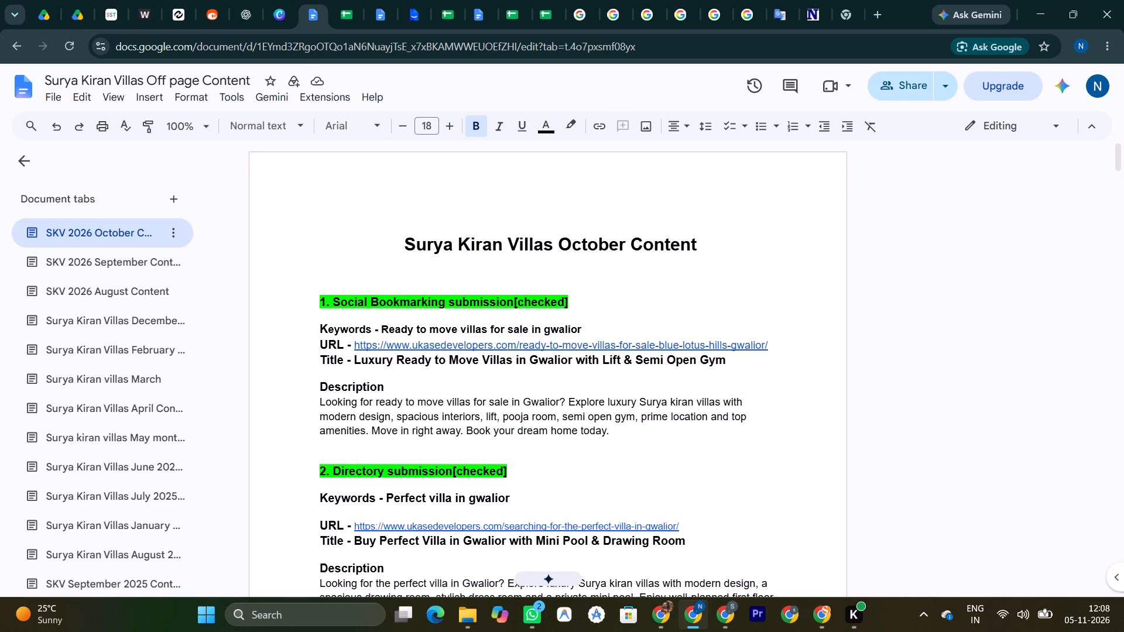
{"action": "left_click_drag", "start_coordinate": [406, 245], "coordinate": [590, 625]}
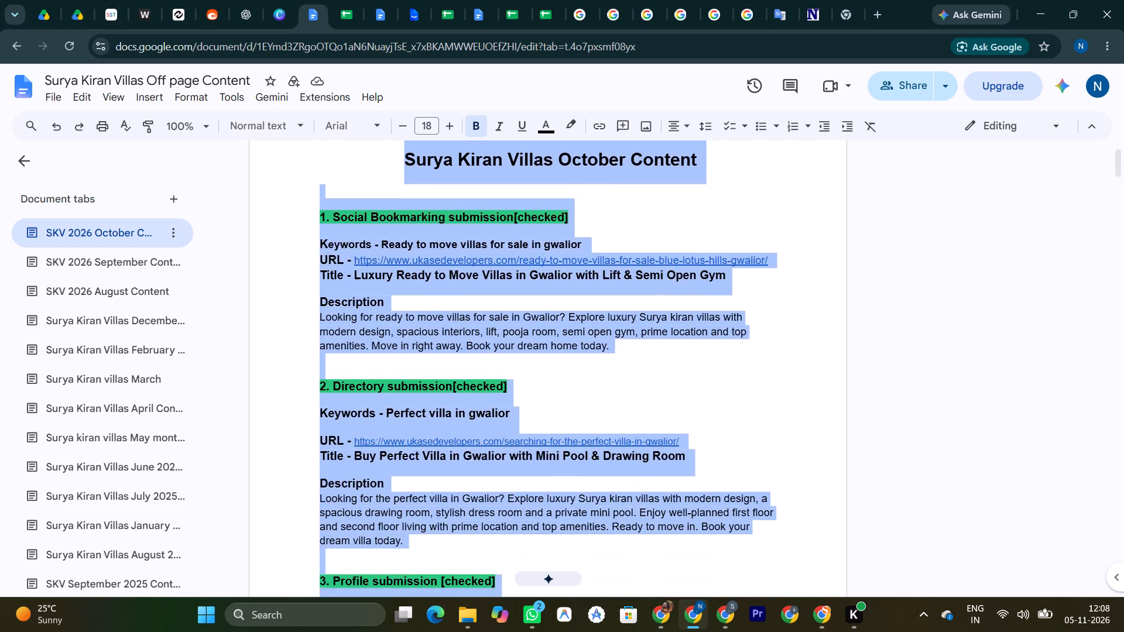
{"action": "left_click_drag", "start_coordinate": [590, 625], "coordinate": [549, 587]}
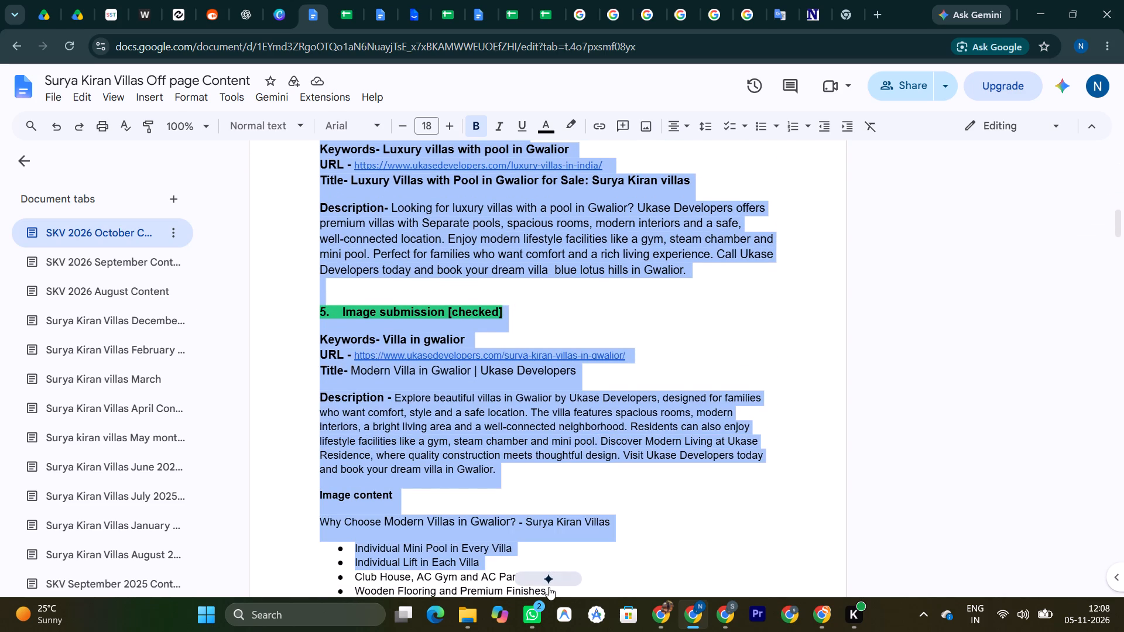
{"action": "left_click_drag", "start_coordinate": [549, 587], "coordinate": [518, 616]}
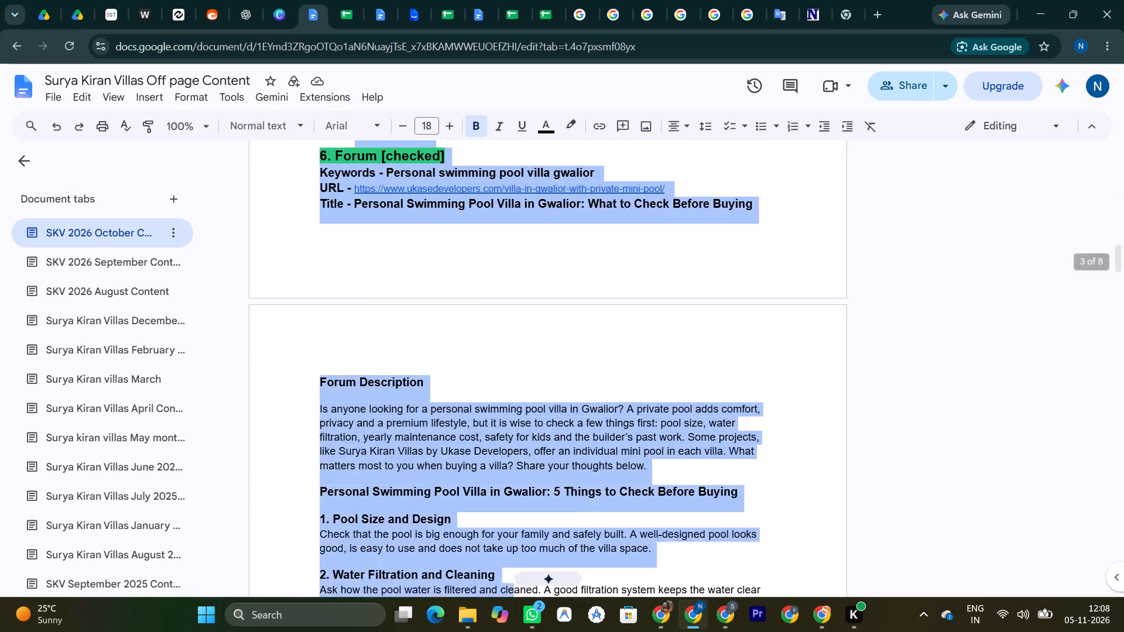
{"action": "left_click_drag", "start_coordinate": [518, 616], "coordinate": [480, 191]}
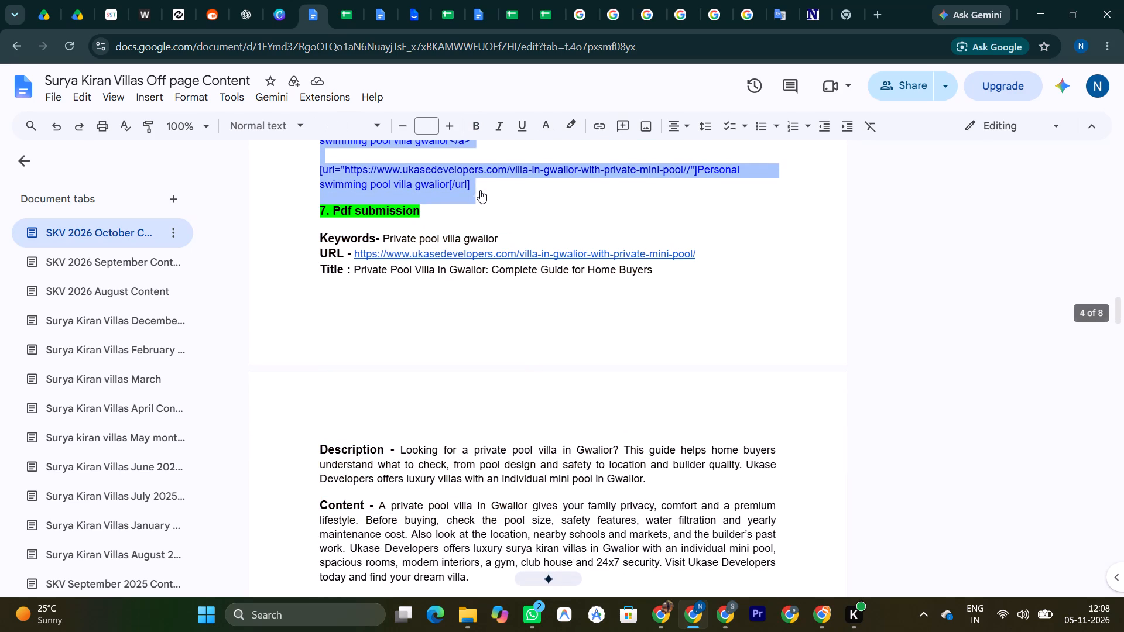
{"action": "key", "text": "ctrl+c"}
{"action": "left_click", "coordinate": [395, 0]}
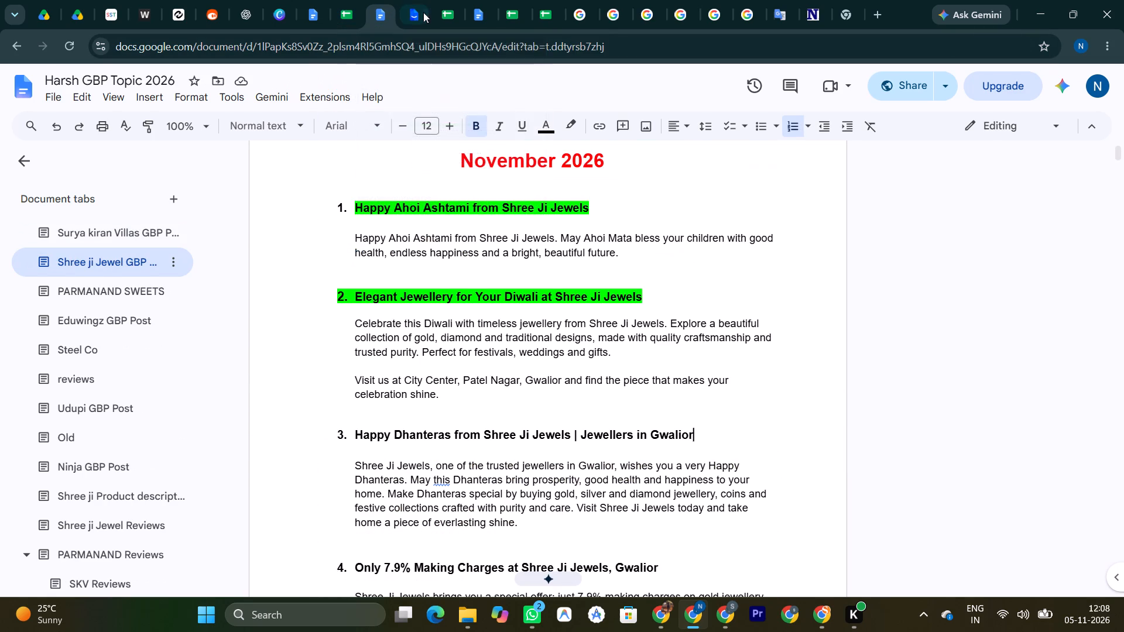
{"action": "left_click", "coordinate": [474, 0]}
{"action": "key", "text": "ctrl+v"}
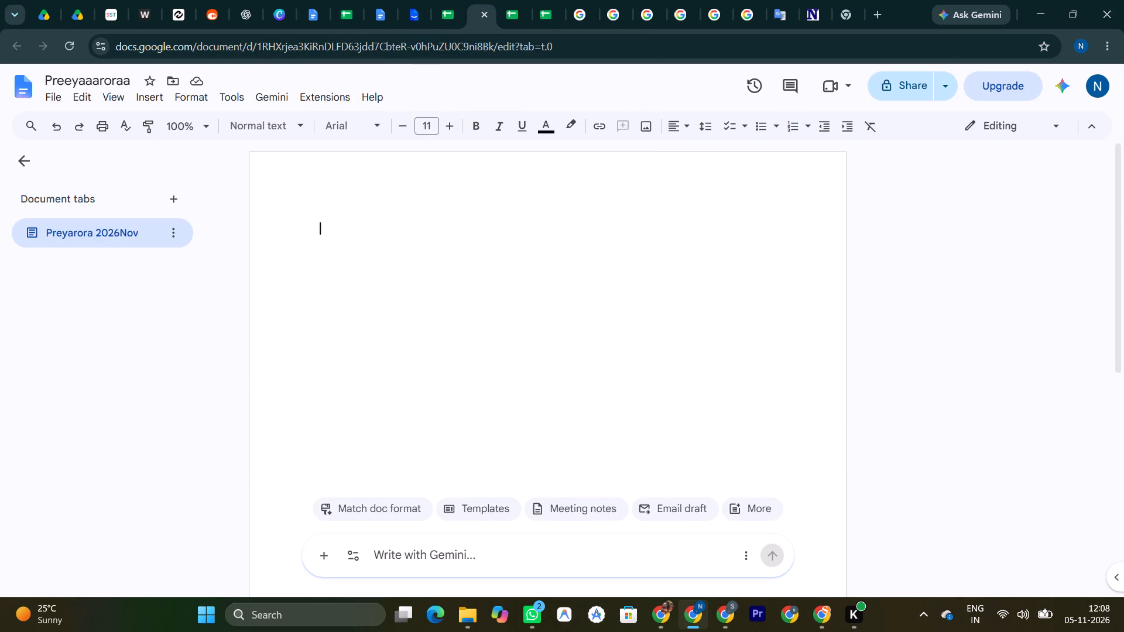
{"action": "scroll", "coordinate": [470, 339], "scroll_direction": "up", "scroll_amount": 20}
{"action": "scroll", "coordinate": [470, 339], "scroll_direction": "up", "scroll_amount": 2}
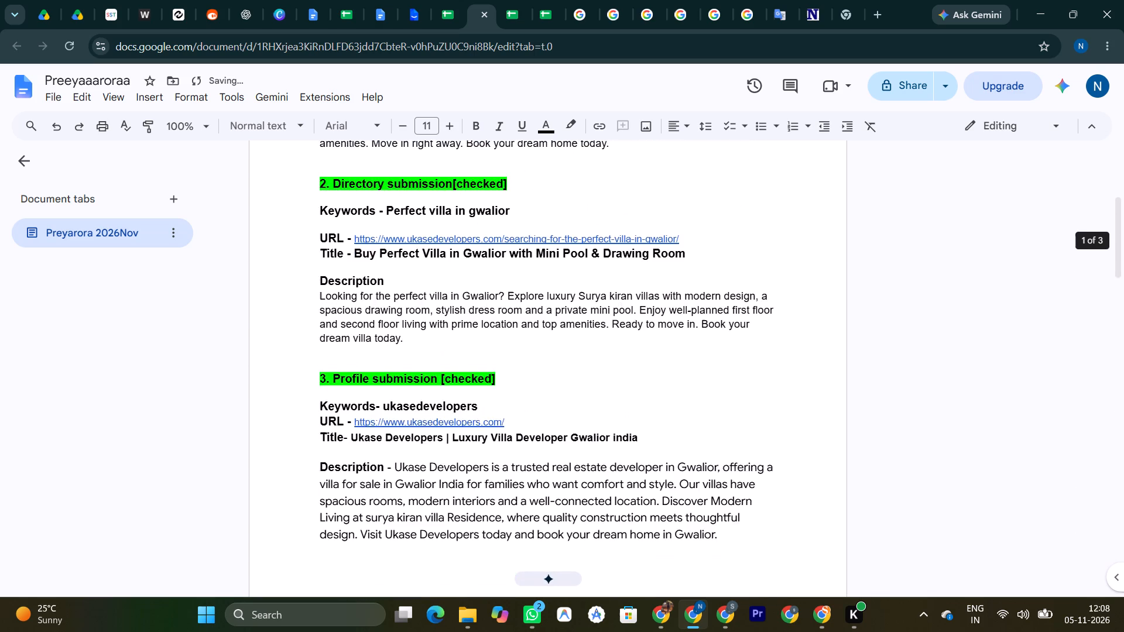
{"action": "scroll", "coordinate": [469, 338], "scroll_direction": "up", "scroll_amount": 16}
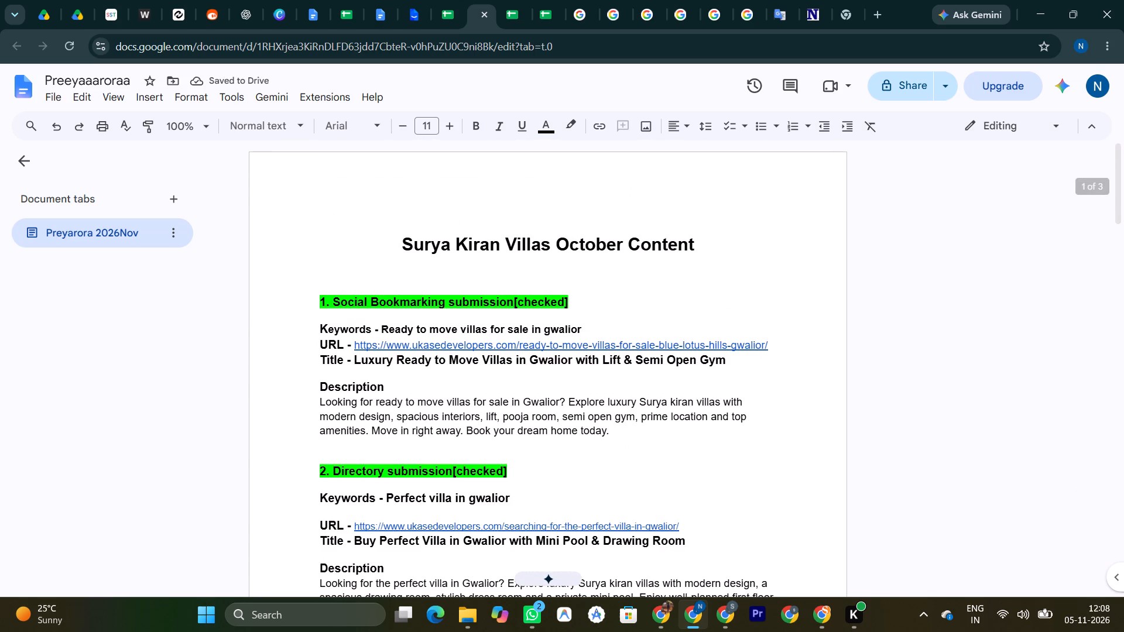
Switch to the other browser profile's window, open a new tab there, and return to the Google Sheets file list.
{"action": "left_click", "coordinate": [813, 630]}
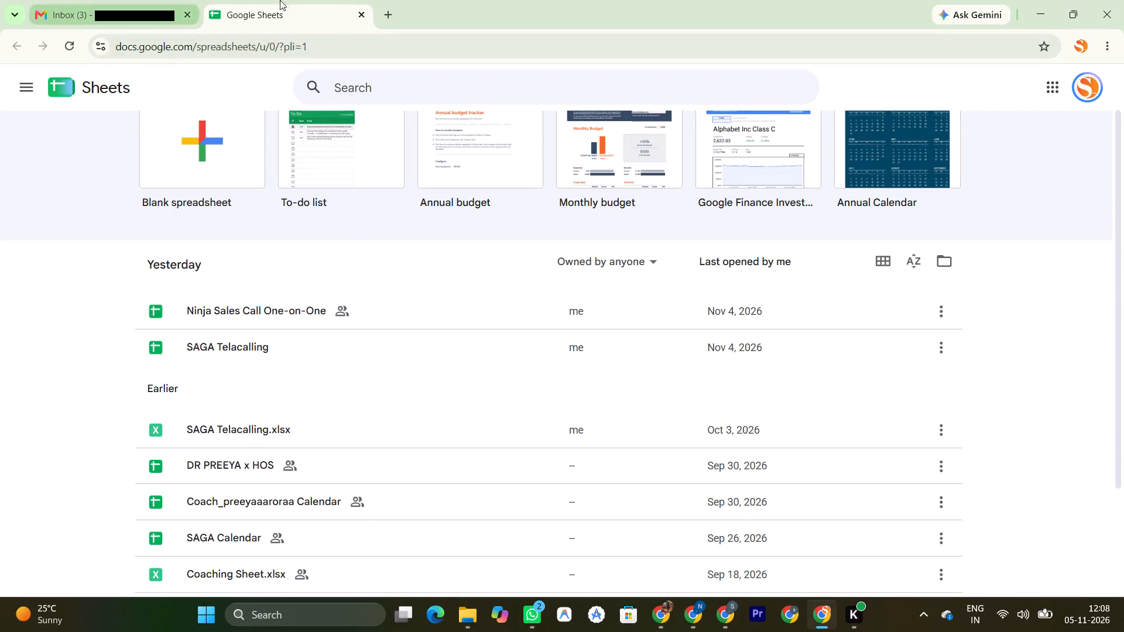
{"action": "left_click", "coordinate": [388, 0]}
{"action": "left_click", "coordinate": [316, 3]}
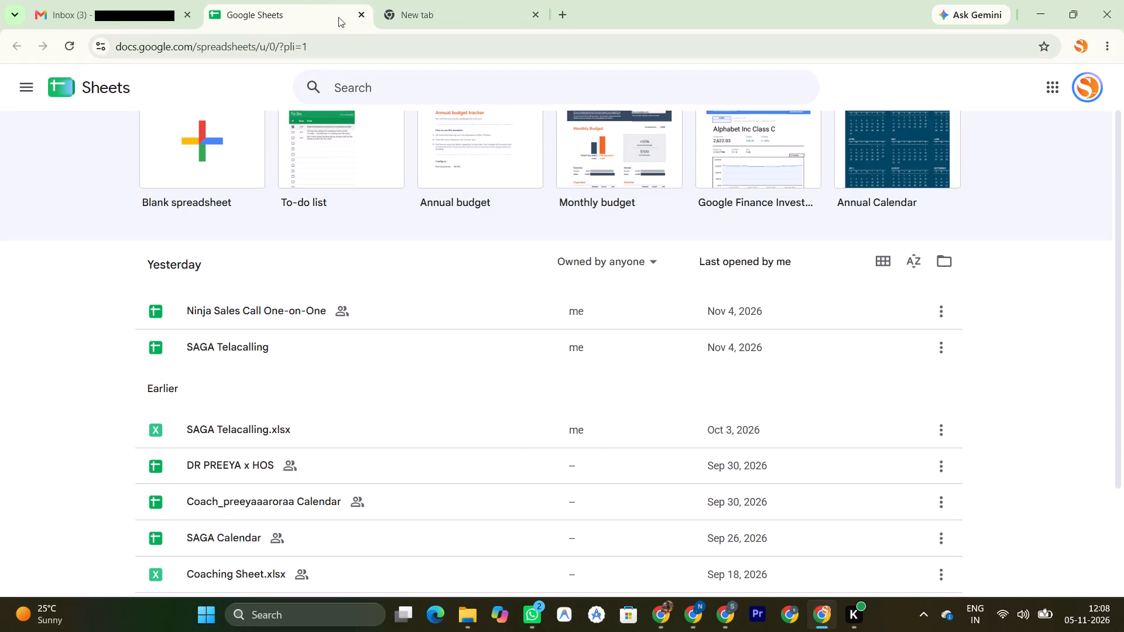
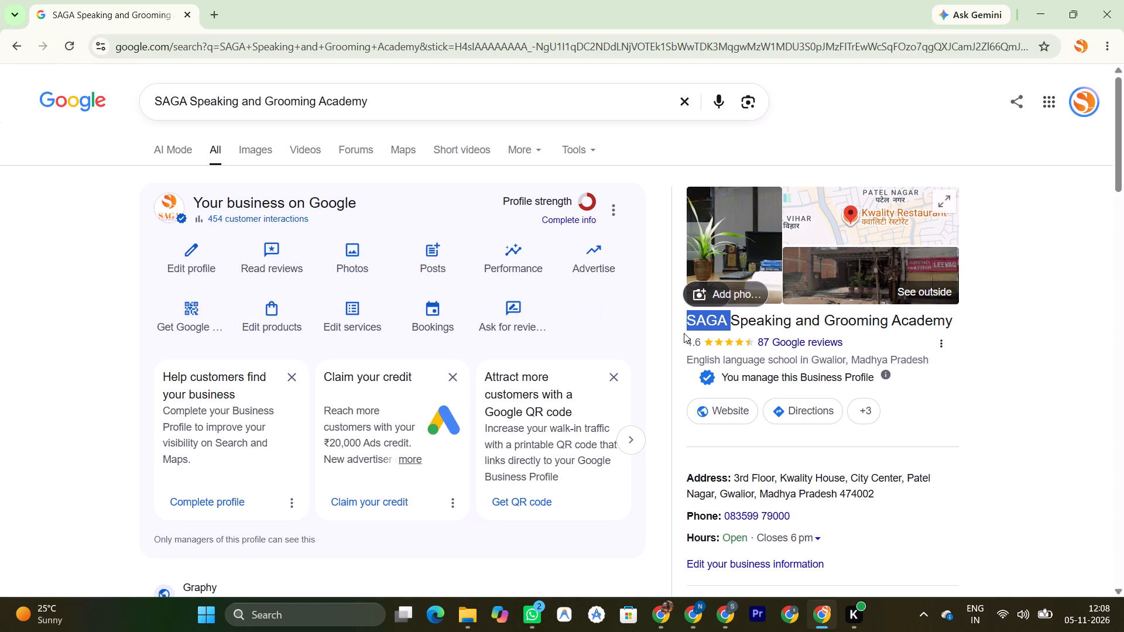
{"action": "key", "text": "ctrl+c"}
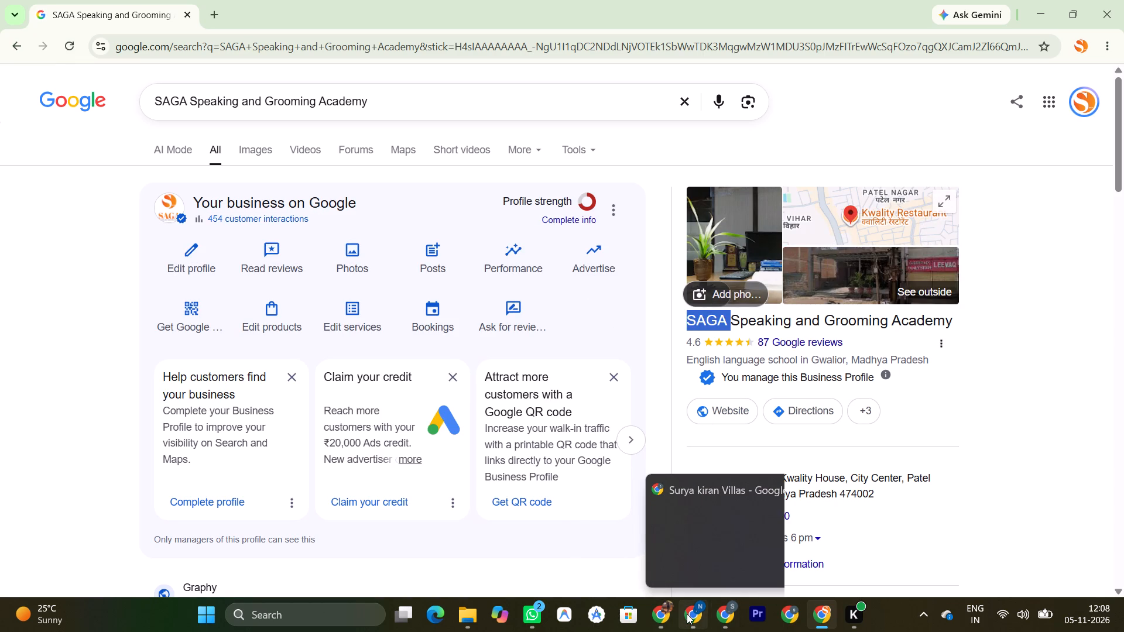
{"action": "left_click", "coordinate": [695, 617]}
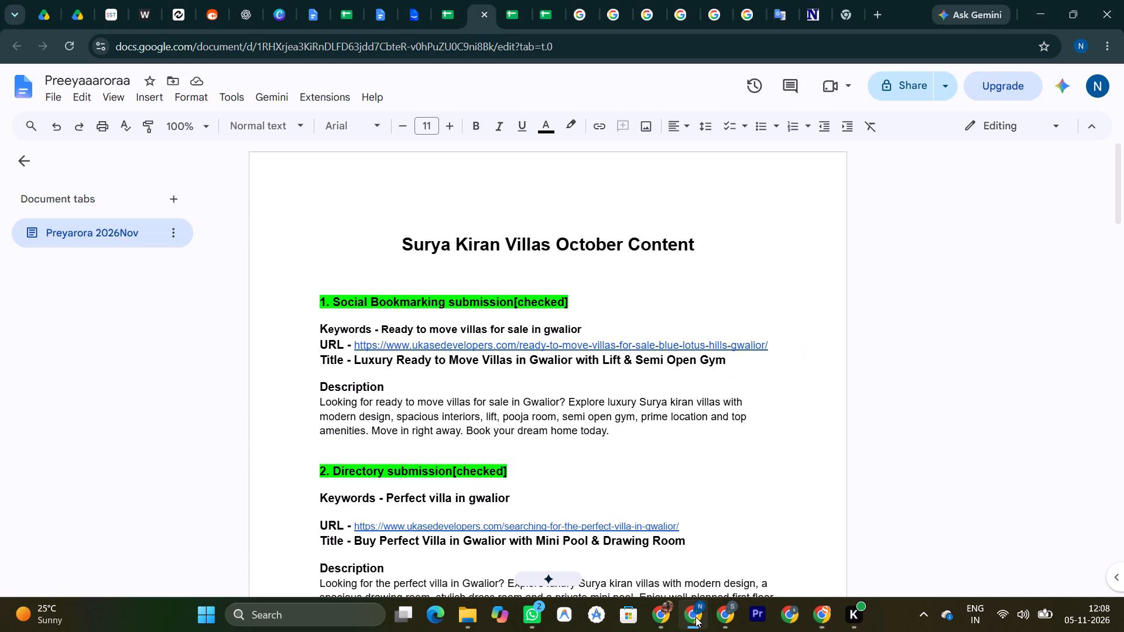
{"action": "left_click", "coordinate": [421, 0]}
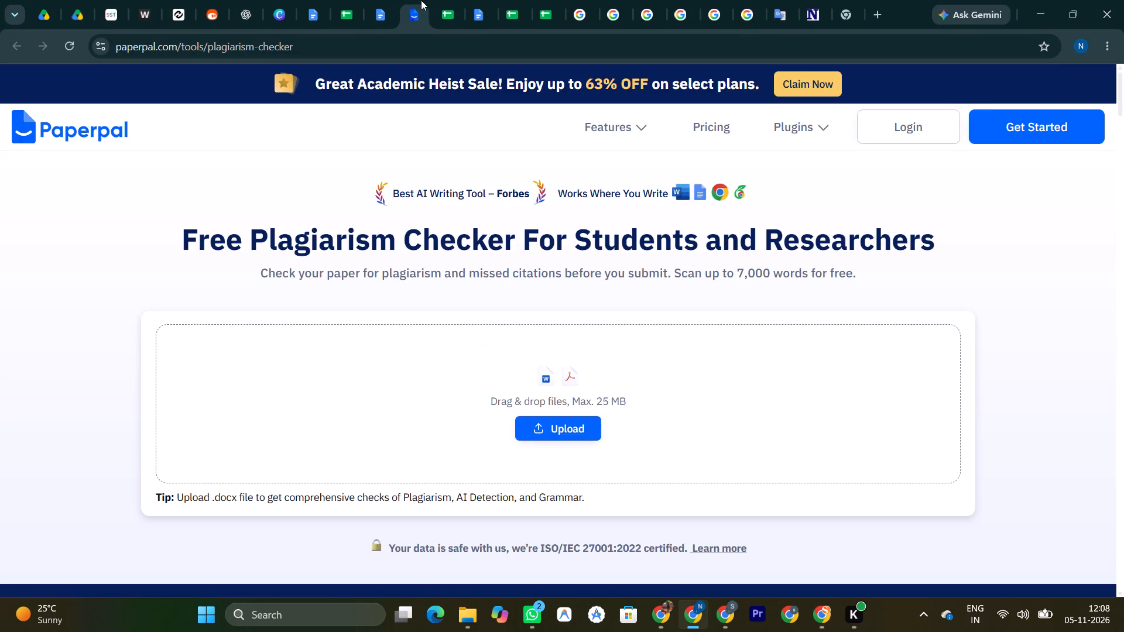
{"action": "left_click", "coordinate": [474, 0]}
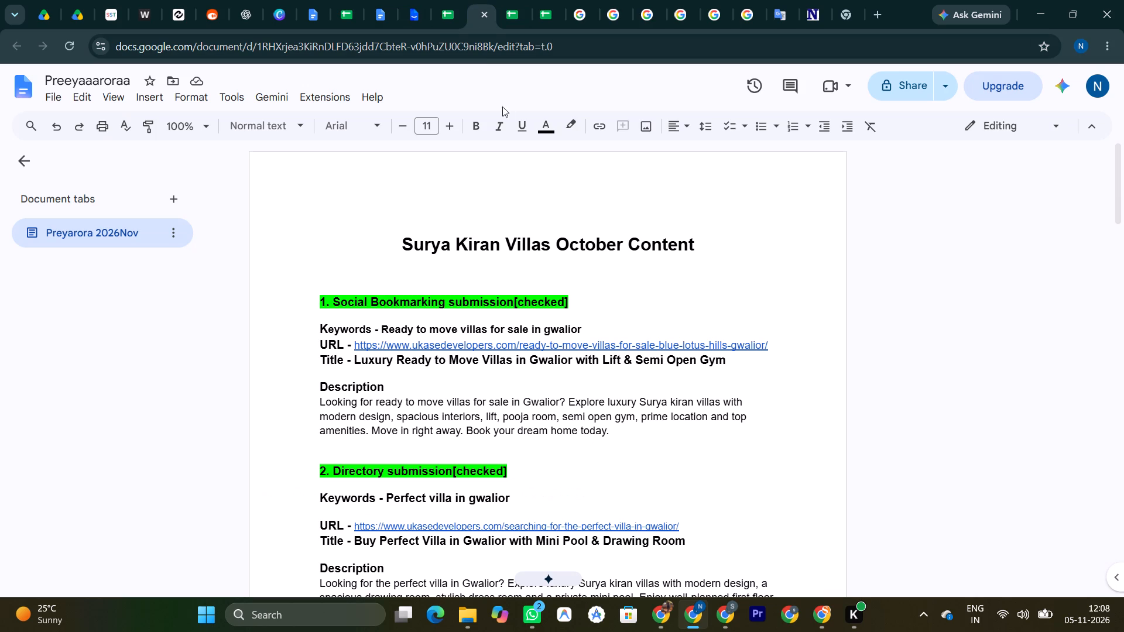
{"action": "left_click", "coordinate": [505, 241]}
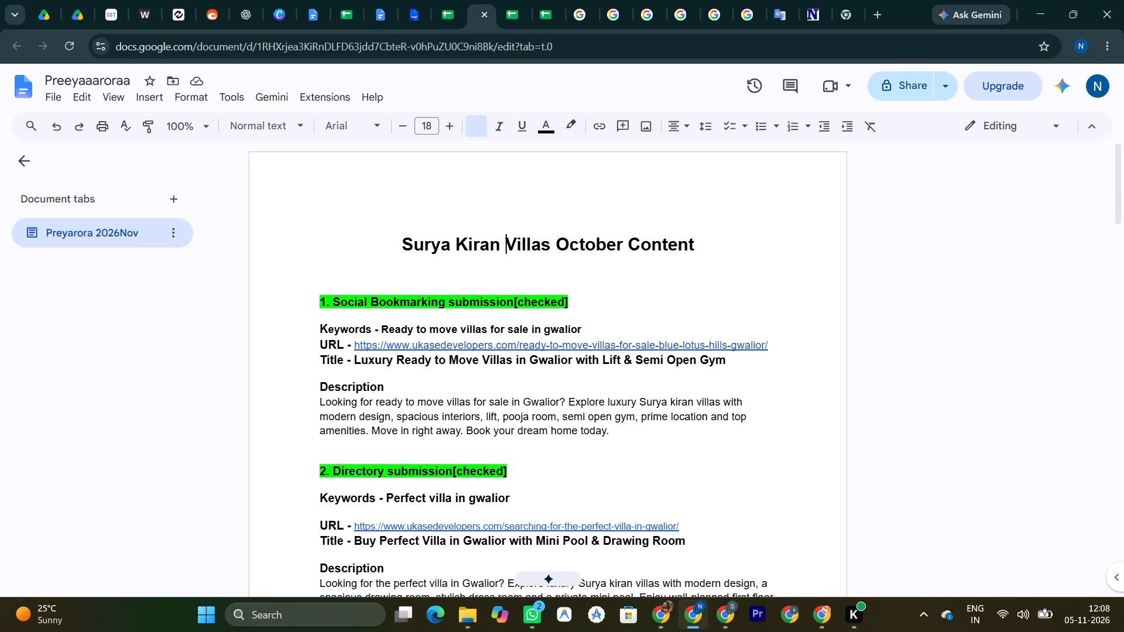
{"action": "left_click_drag", "start_coordinate": [548, 250], "coordinate": [396, 245]}
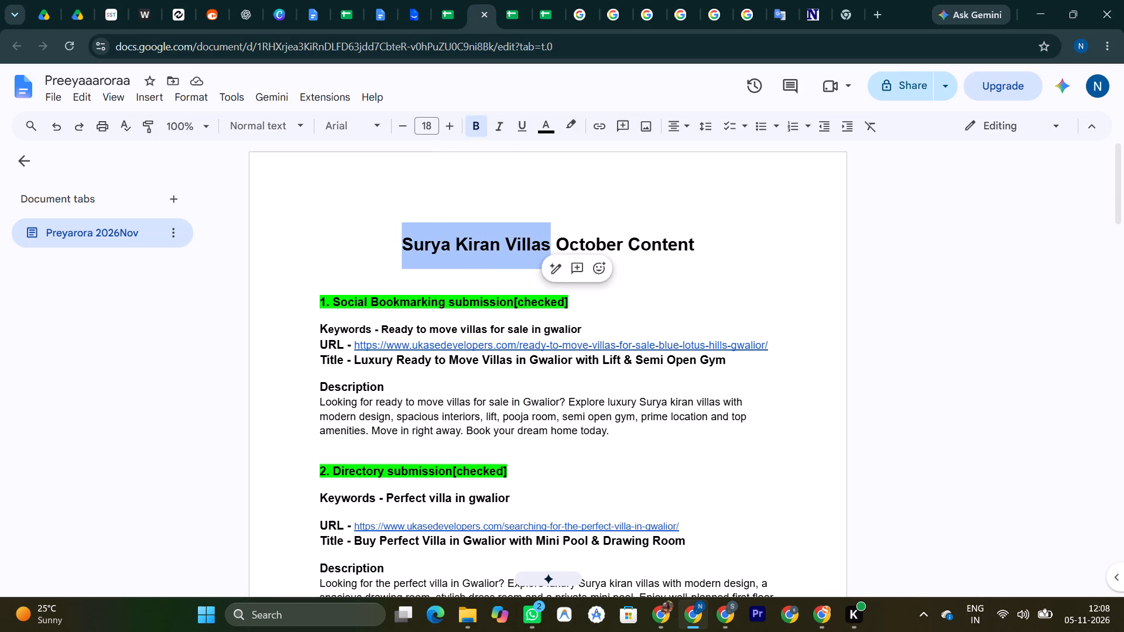
{"action": "key", "text": "ctrl+v"}
{"action": "key", "text": "ctrl+z"}
{"action": "key", "text": "ctrl+shift+v"}
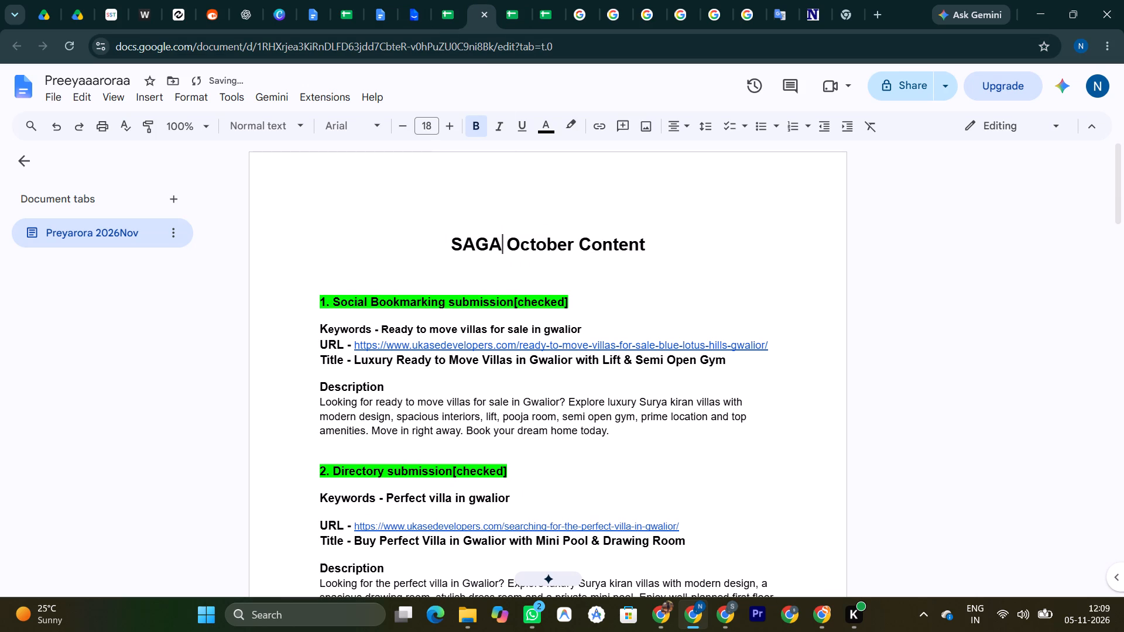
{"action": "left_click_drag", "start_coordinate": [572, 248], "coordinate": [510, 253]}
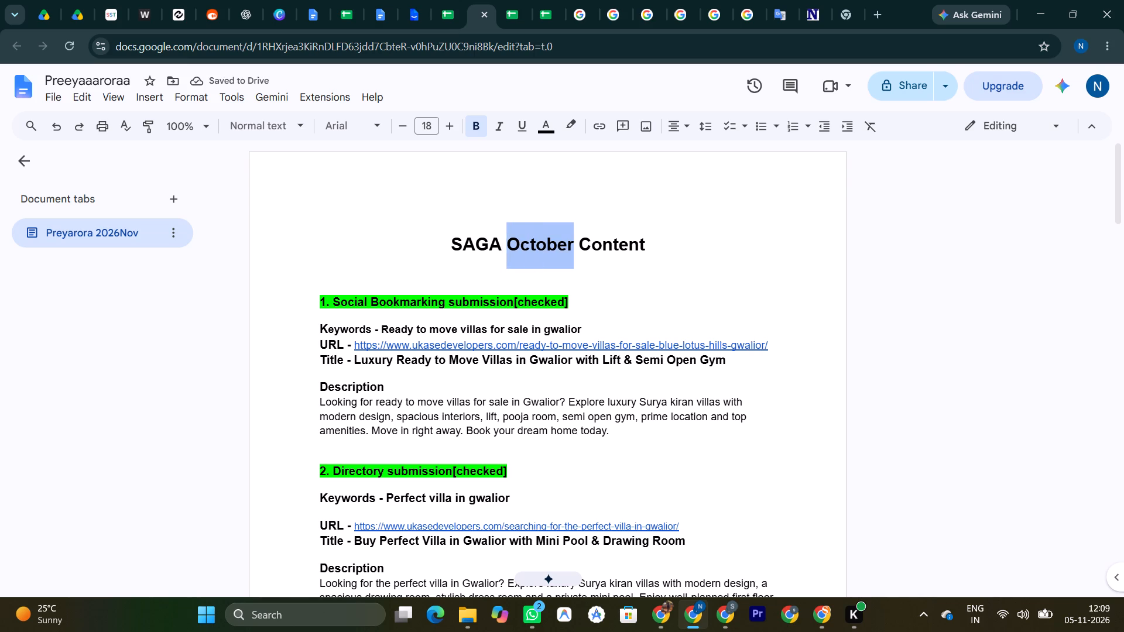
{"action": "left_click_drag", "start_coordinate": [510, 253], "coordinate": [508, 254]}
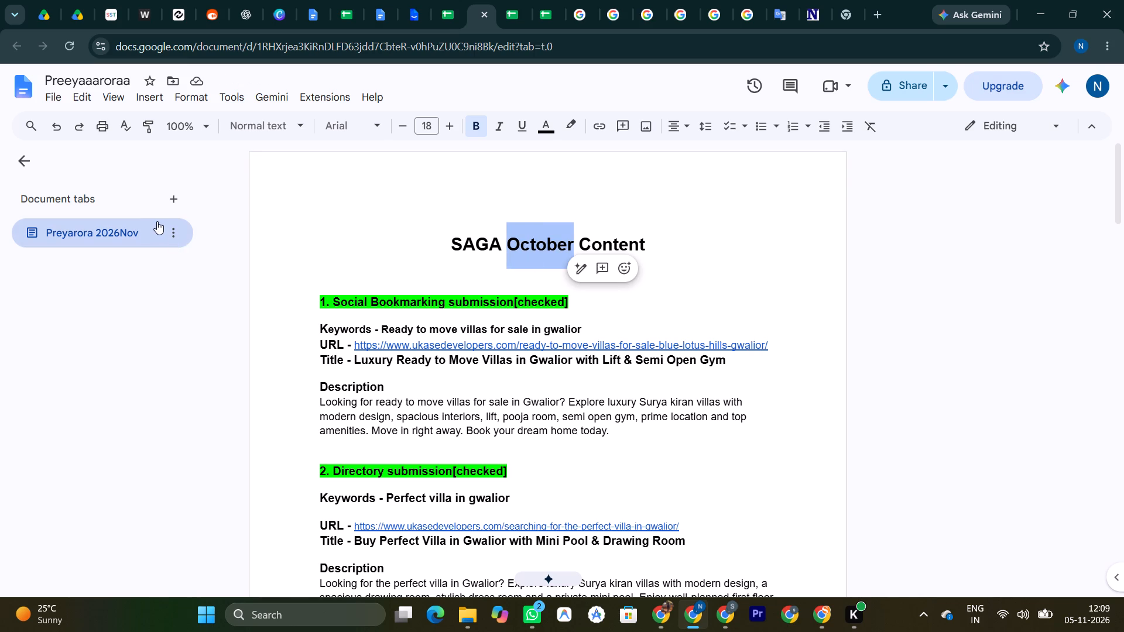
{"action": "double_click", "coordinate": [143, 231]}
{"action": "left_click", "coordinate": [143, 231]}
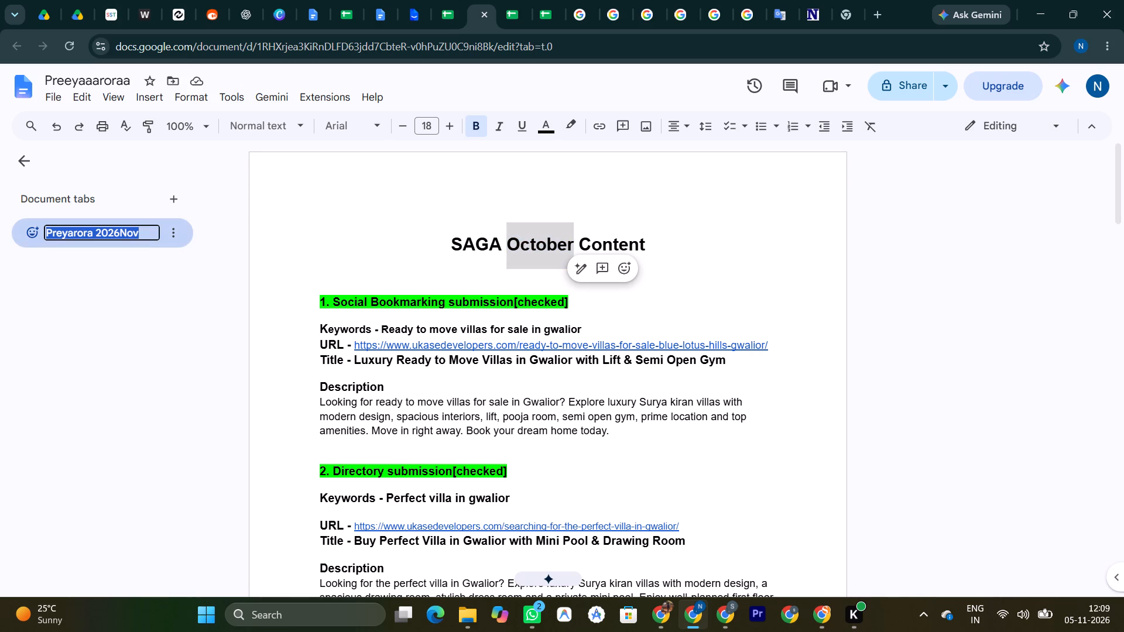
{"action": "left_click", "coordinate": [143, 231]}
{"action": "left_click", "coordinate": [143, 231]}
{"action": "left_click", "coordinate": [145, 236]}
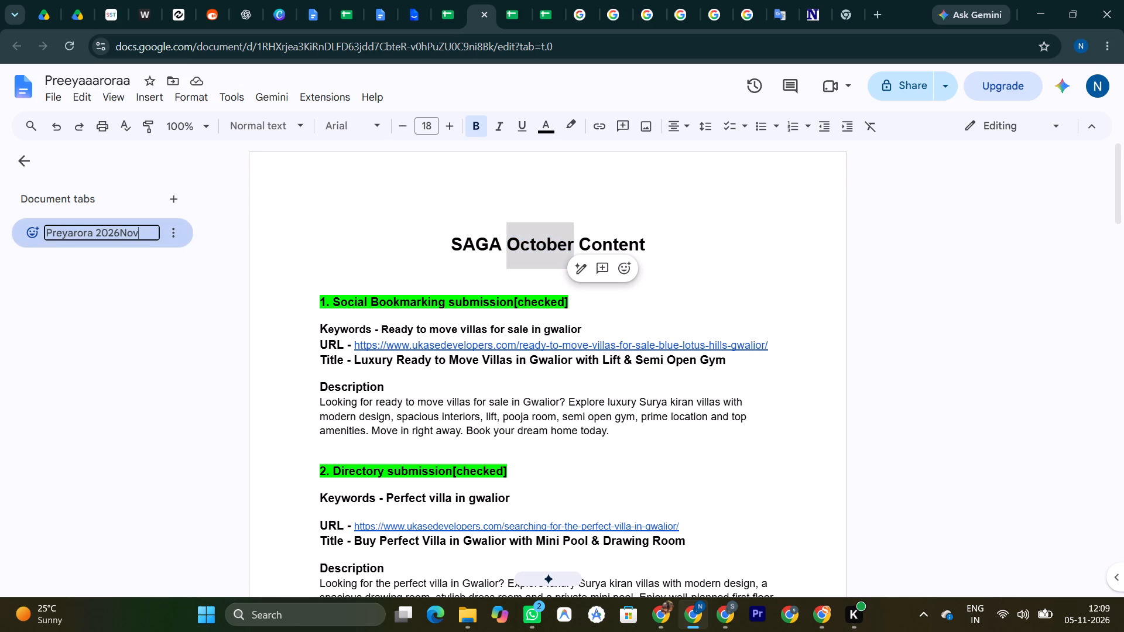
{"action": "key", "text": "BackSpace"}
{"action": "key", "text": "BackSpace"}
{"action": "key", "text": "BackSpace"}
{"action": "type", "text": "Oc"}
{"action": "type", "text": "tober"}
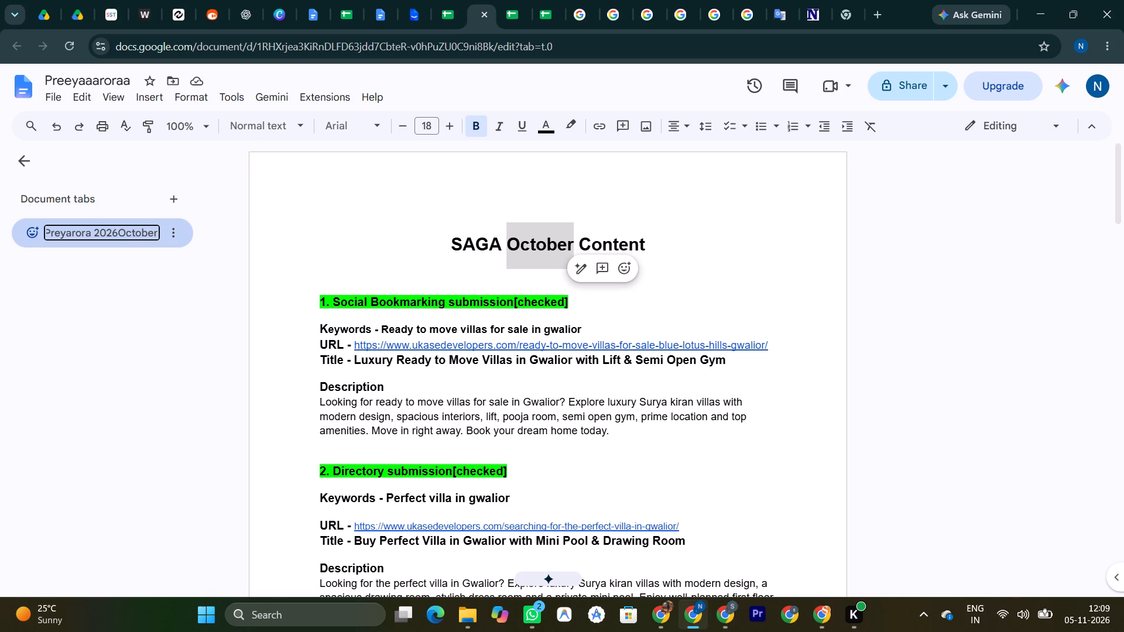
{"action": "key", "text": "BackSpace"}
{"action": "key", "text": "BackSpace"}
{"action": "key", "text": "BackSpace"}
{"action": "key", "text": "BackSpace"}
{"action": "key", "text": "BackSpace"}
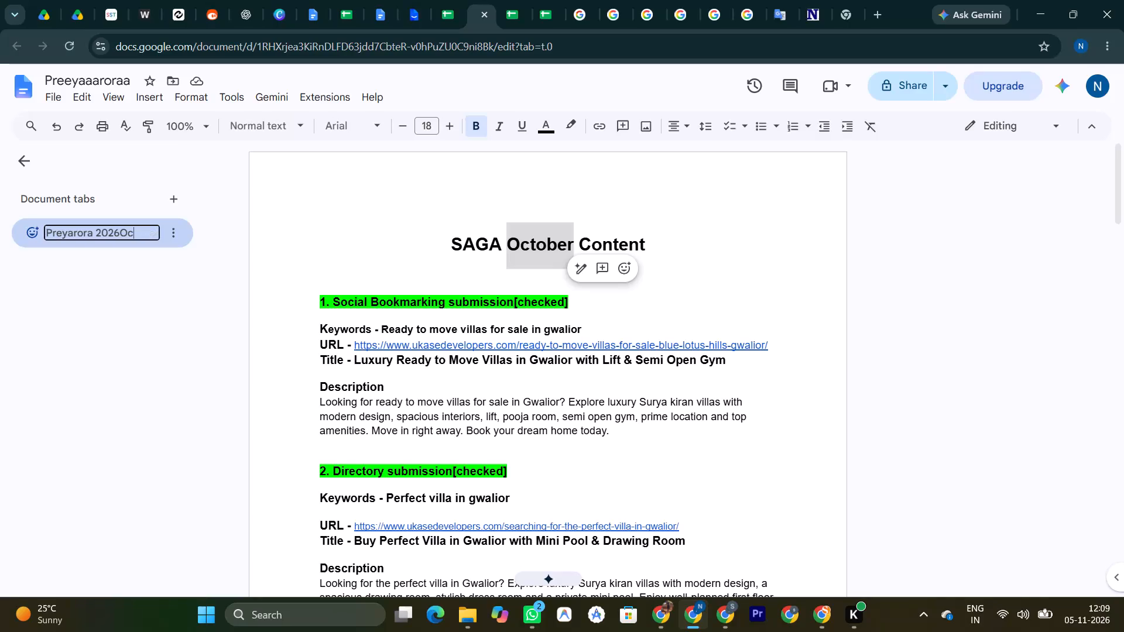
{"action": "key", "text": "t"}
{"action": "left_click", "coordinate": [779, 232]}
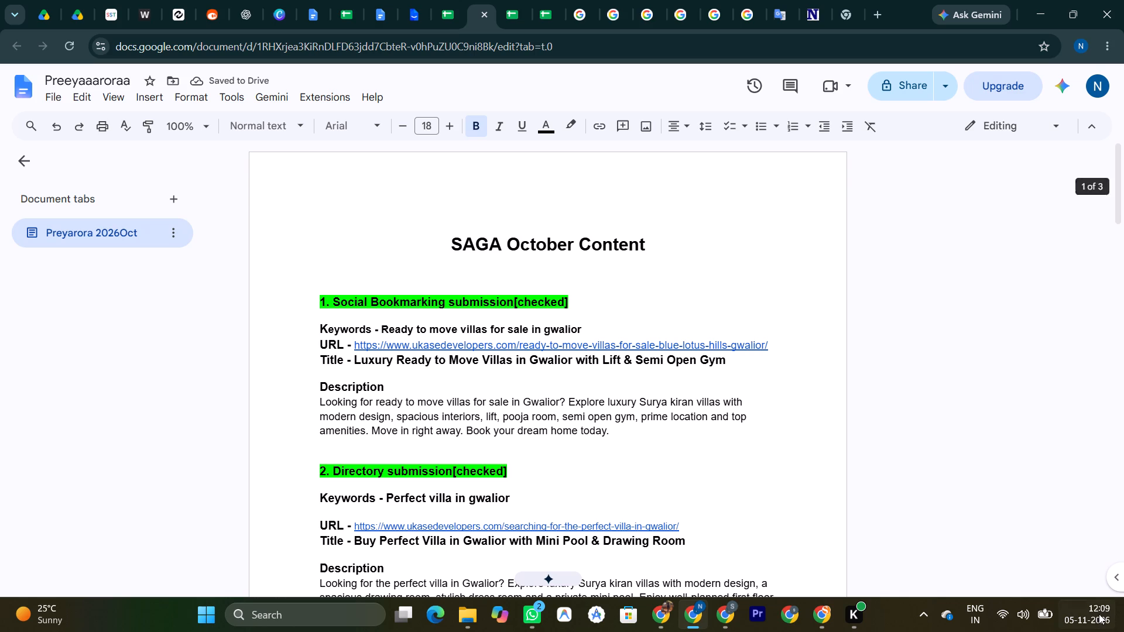
Check the current date in the system calendar.
{"action": "left_click", "coordinate": [1093, 631]}
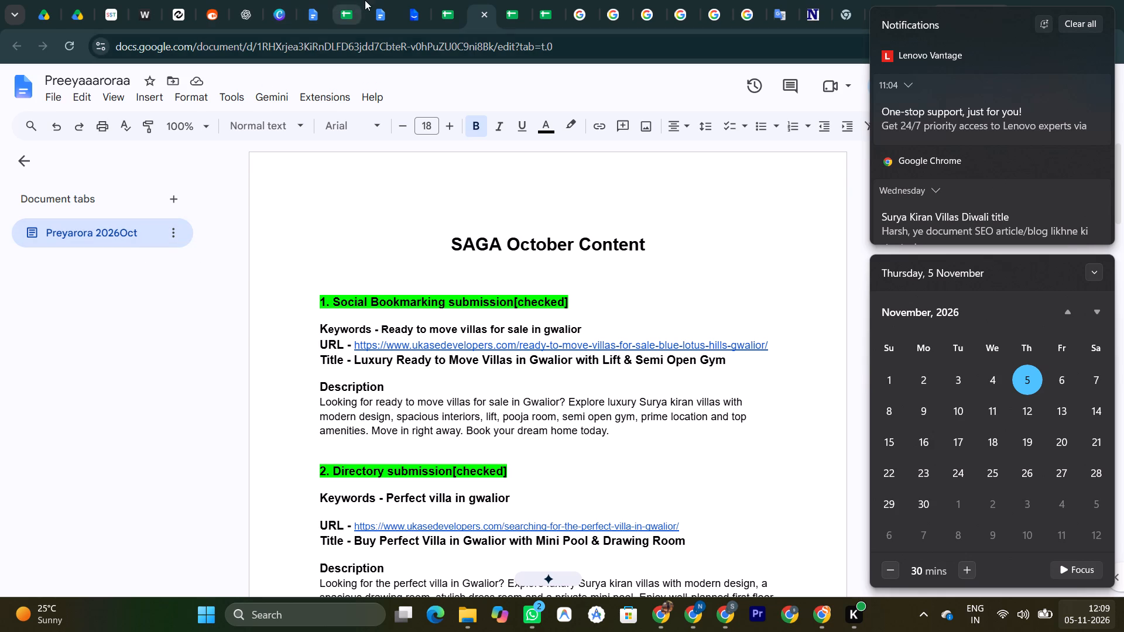
In the Surya Kiran Villas Off page Content document, look through the SKV 2026 October content from its title to its last page.
{"action": "left_click", "coordinate": [383, 0]}
{"action": "left_click", "coordinate": [320, 0]}
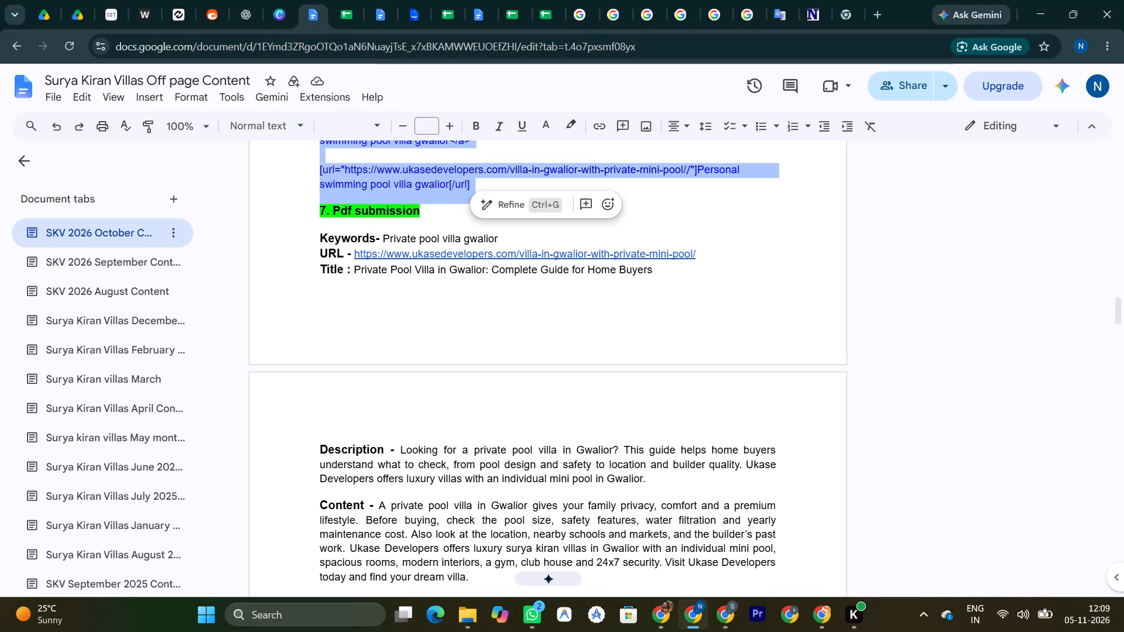
{"action": "scroll", "coordinate": [578, 453], "scroll_direction": "up", "scroll_amount": 14}
{"action": "scroll", "coordinate": [578, 453], "scroll_direction": "up", "scroll_amount": 15}
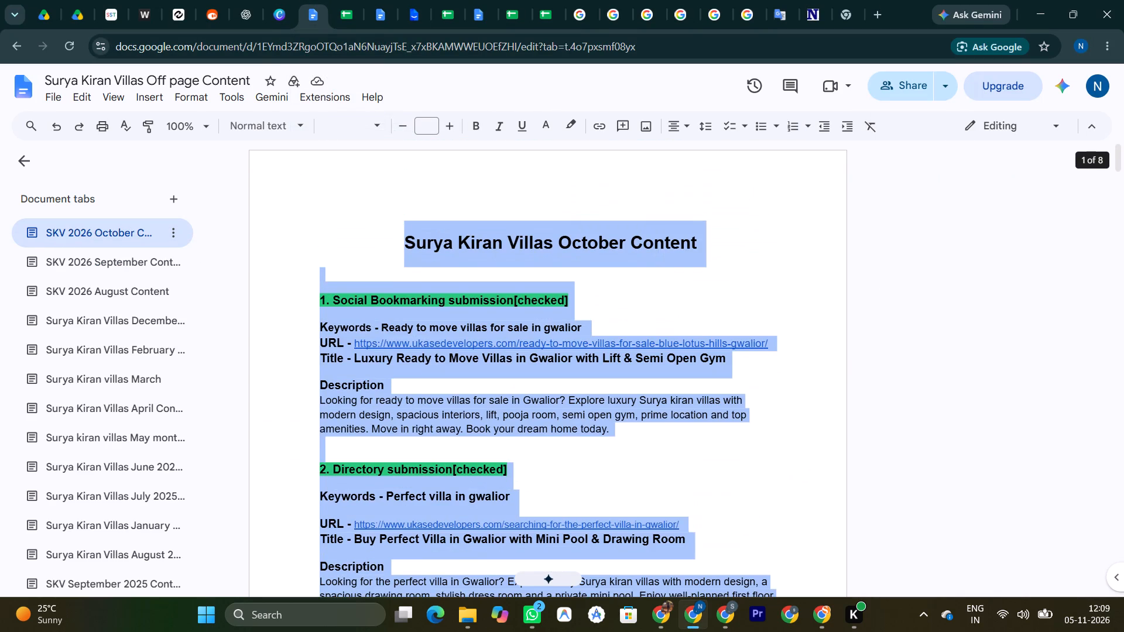
{"action": "scroll", "coordinate": [578, 453], "scroll_direction": "up", "scroll_amount": 5}
{"action": "scroll", "coordinate": [129, 338], "scroll_direction": "up", "scroll_amount": 13}
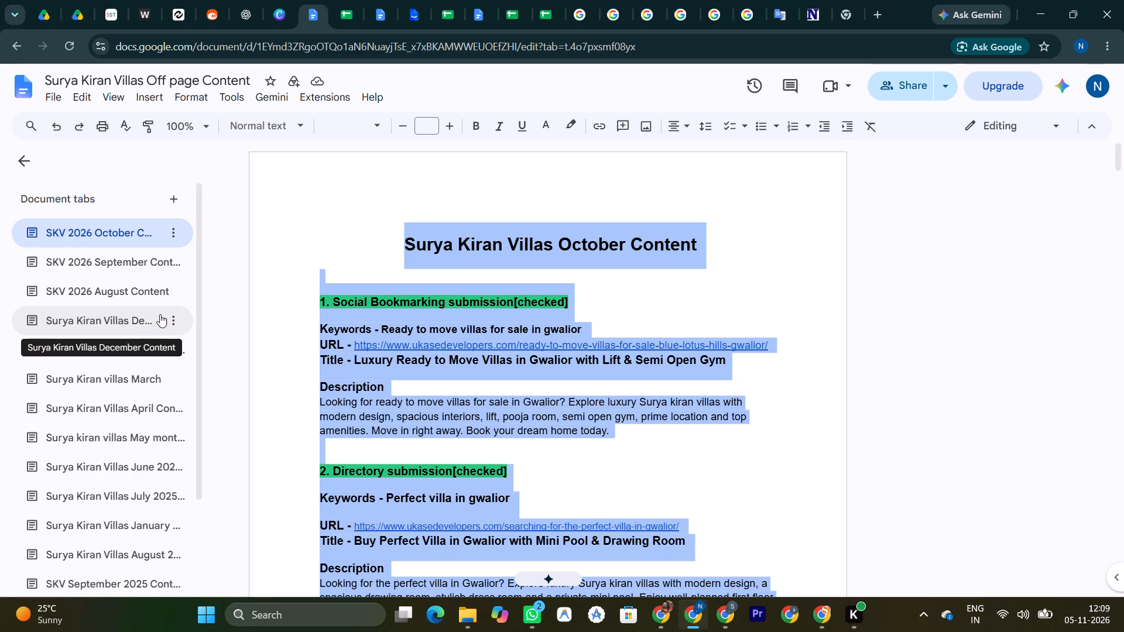
{"action": "scroll", "coordinate": [141, 293], "scroll_direction": "up", "scroll_amount": 6}
{"action": "scroll", "coordinate": [645, 297], "scroll_direction": "down", "scroll_amount": 14}
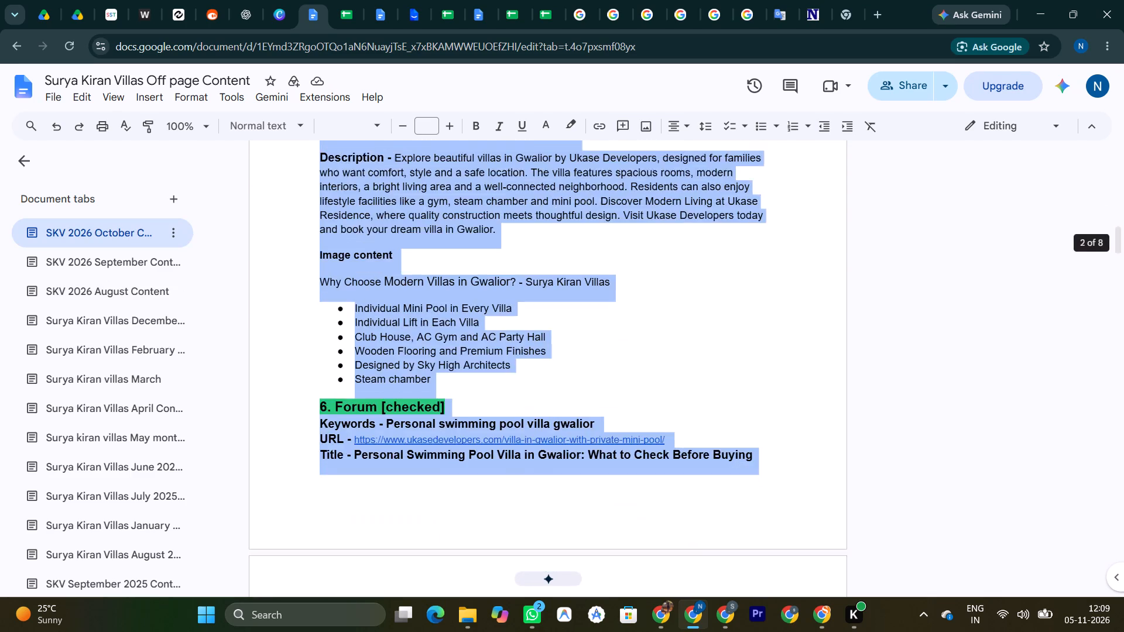
{"action": "scroll", "coordinate": [645, 297], "scroll_direction": "down", "scroll_amount": 20}
{"action": "scroll", "coordinate": [645, 297], "scroll_direction": "down", "scroll_amount": 15}
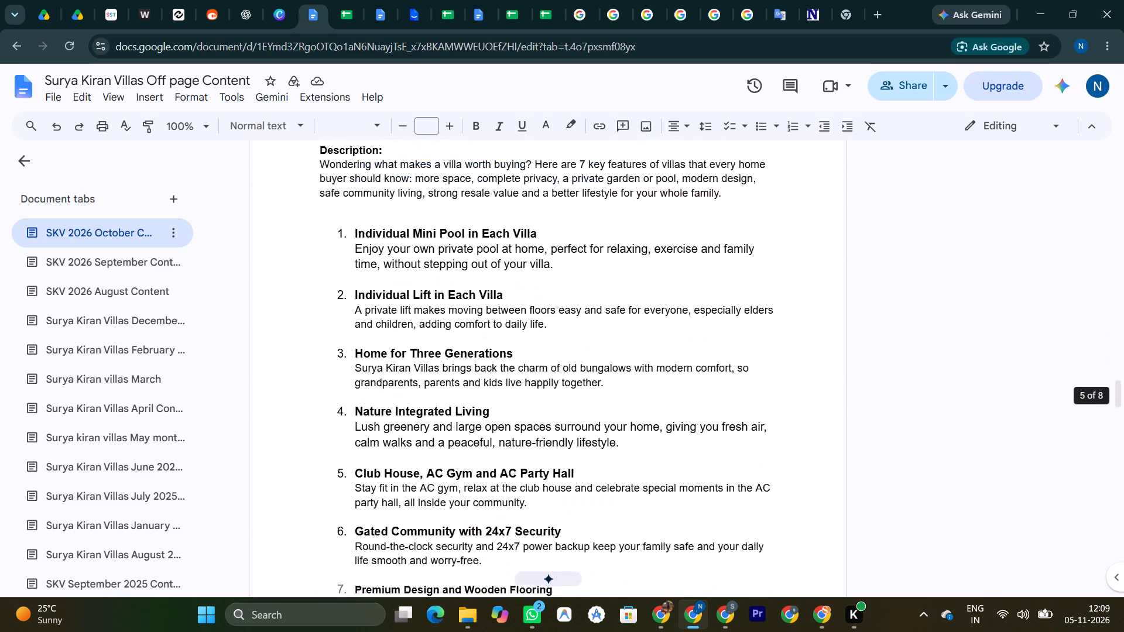
{"action": "scroll", "coordinate": [645, 297], "scroll_direction": "down", "scroll_amount": 18}
{"action": "scroll", "coordinate": [645, 297], "scroll_direction": "down", "scroll_amount": 13}
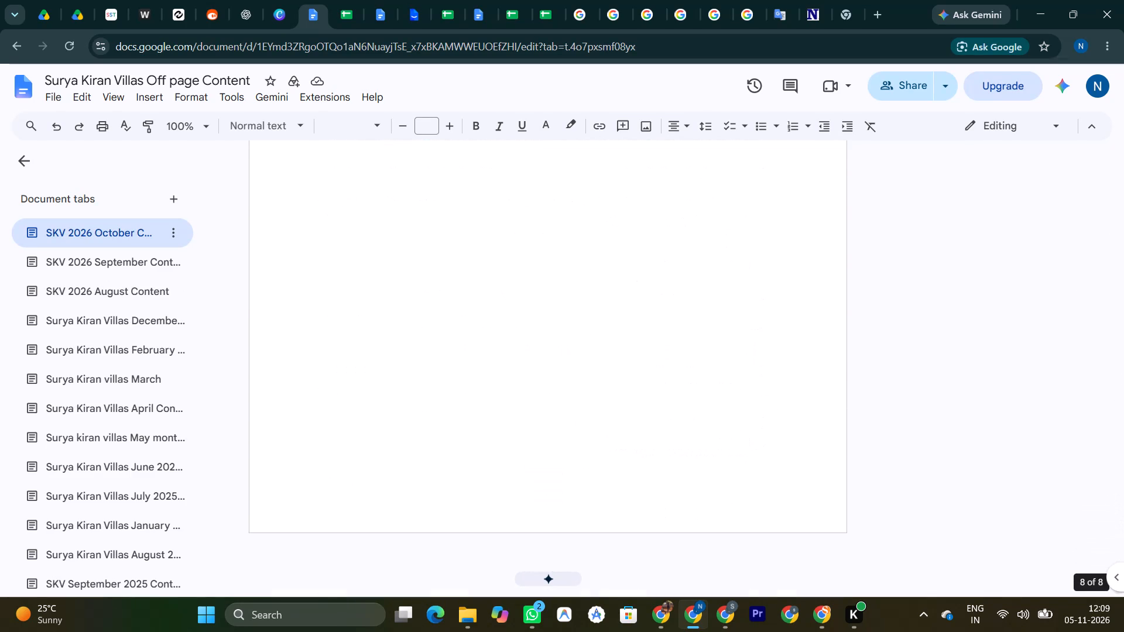
{"action": "scroll", "coordinate": [645, 297], "scroll_direction": "down", "scroll_amount": 5}
{"action": "scroll", "coordinate": [645, 297], "scroll_direction": "up", "scroll_amount": 15}
{"action": "scroll", "coordinate": [645, 297], "scroll_direction": "up", "scroll_amount": 14}
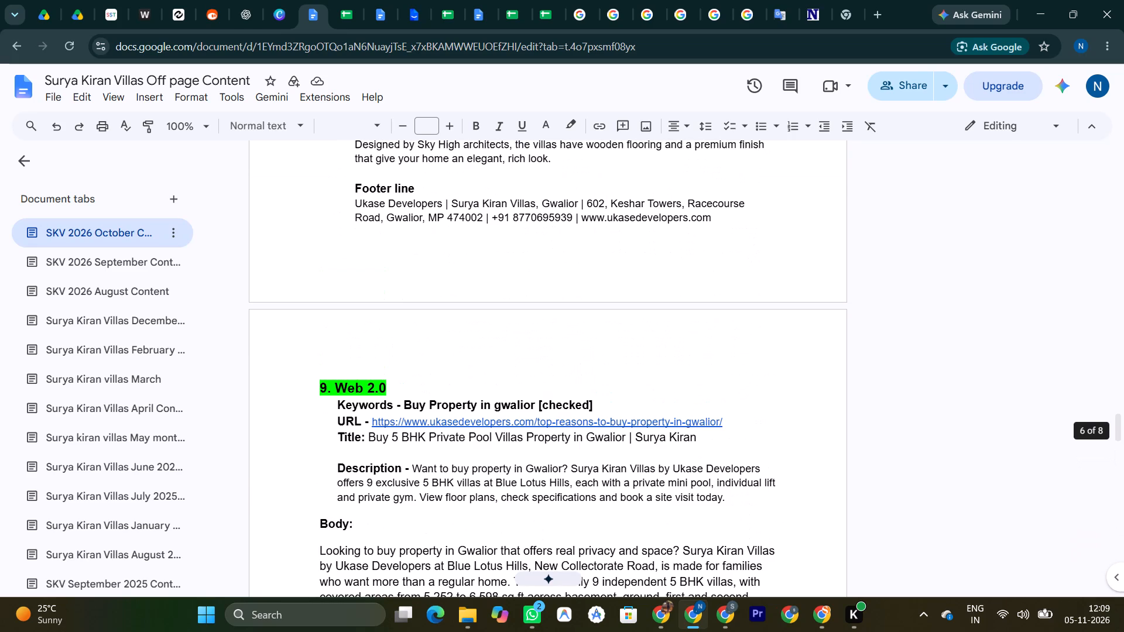
{"action": "left_click", "coordinate": [645, 297]}
{"action": "scroll", "coordinate": [645, 297], "scroll_direction": "up", "scroll_amount": 13}
{"action": "scroll", "coordinate": [646, 296], "scroll_direction": "up", "scroll_amount": 18}
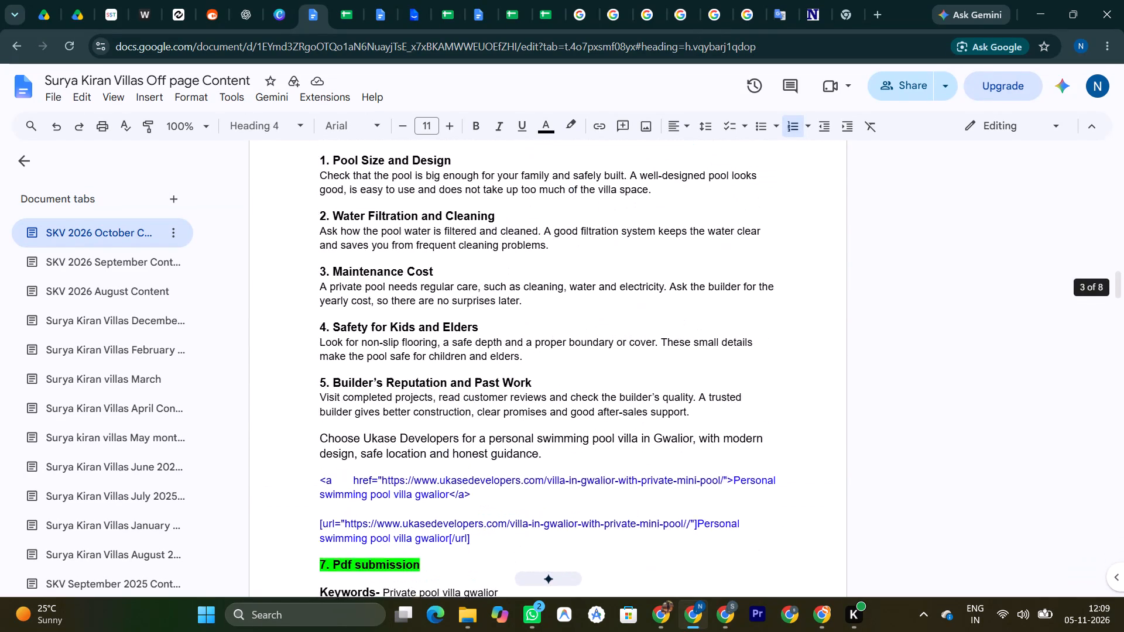
{"action": "scroll", "coordinate": [646, 296], "scroll_direction": "up", "scroll_amount": 16}
{"action": "scroll", "coordinate": [646, 296], "scroll_direction": "up", "scroll_amount": 13}
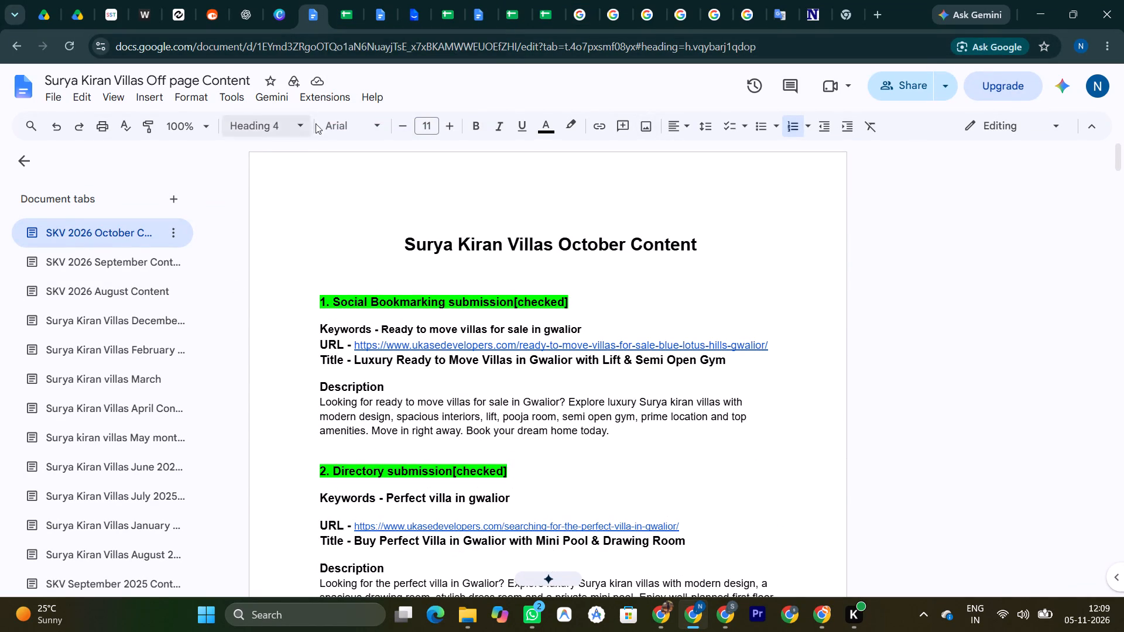
{"action": "left_click", "coordinate": [390, 0]}
{"action": "left_click", "coordinate": [484, 0]}
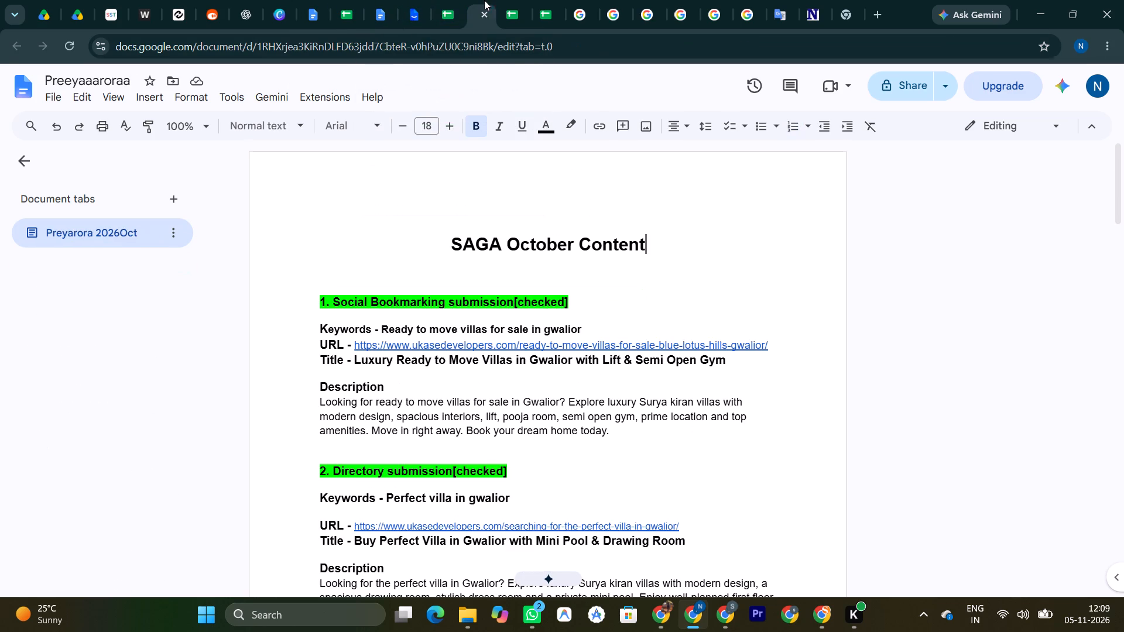
{"action": "left_click", "coordinate": [577, 243]}
{"action": "key", "text": "Left"}
{"action": "key", "text": "BackSpace"}
{"action": "key", "text": "BackSpace"}
{"action": "key", "text": "BackSpace"}
{"action": "key", "text": "BackSpace"}
{"action": "key", "text": "BackSpace"}
{"action": "key", "text": "BackSpace"}
{"action": "key", "text": "BackSpace"}
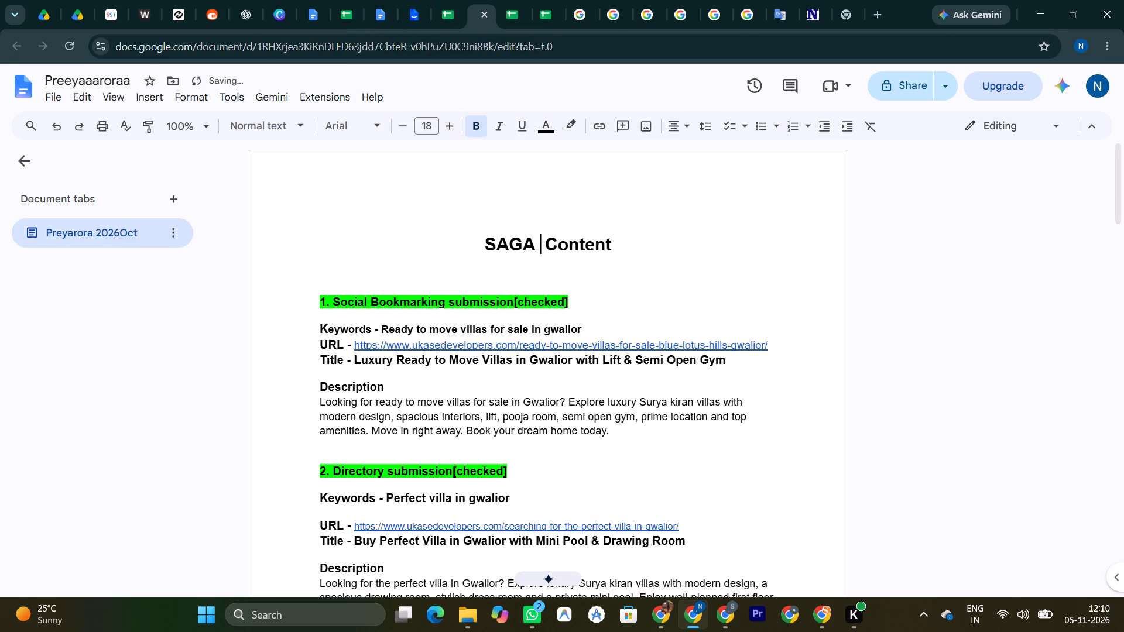
{"action": "key", "text": "shift+n"}
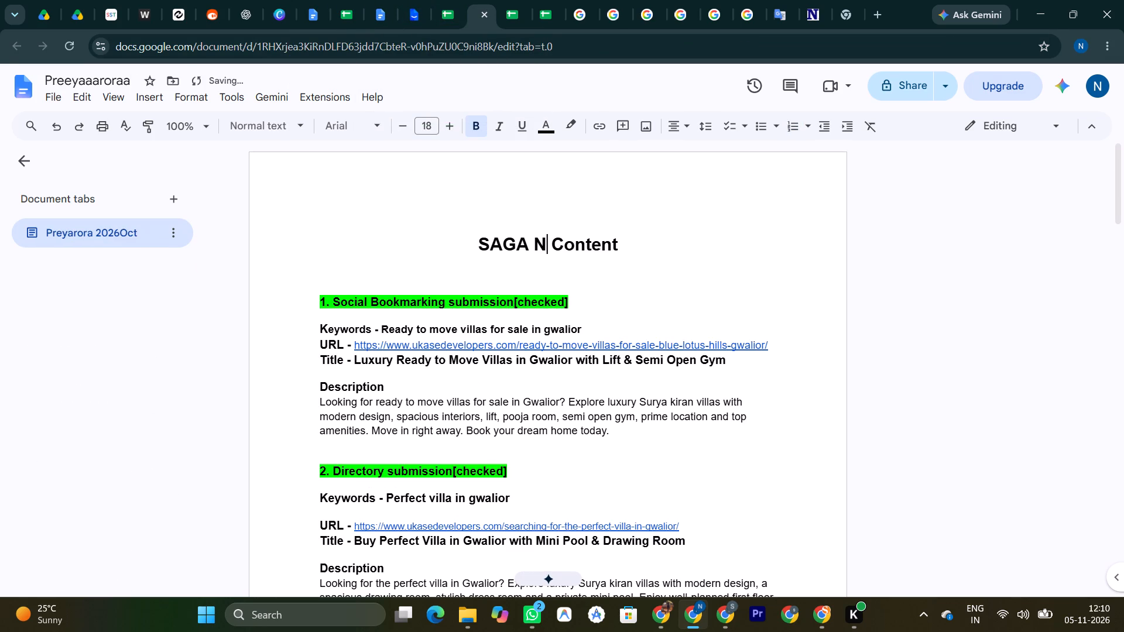
{"action": "key", "text": "o"}
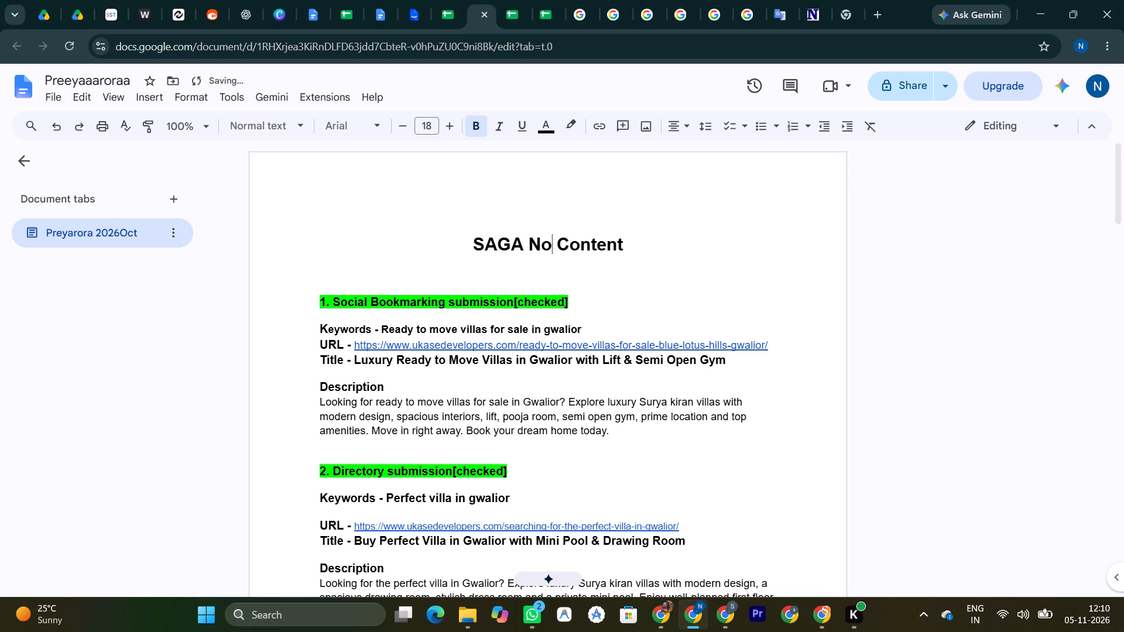
{"action": "type", "text": "vember"}
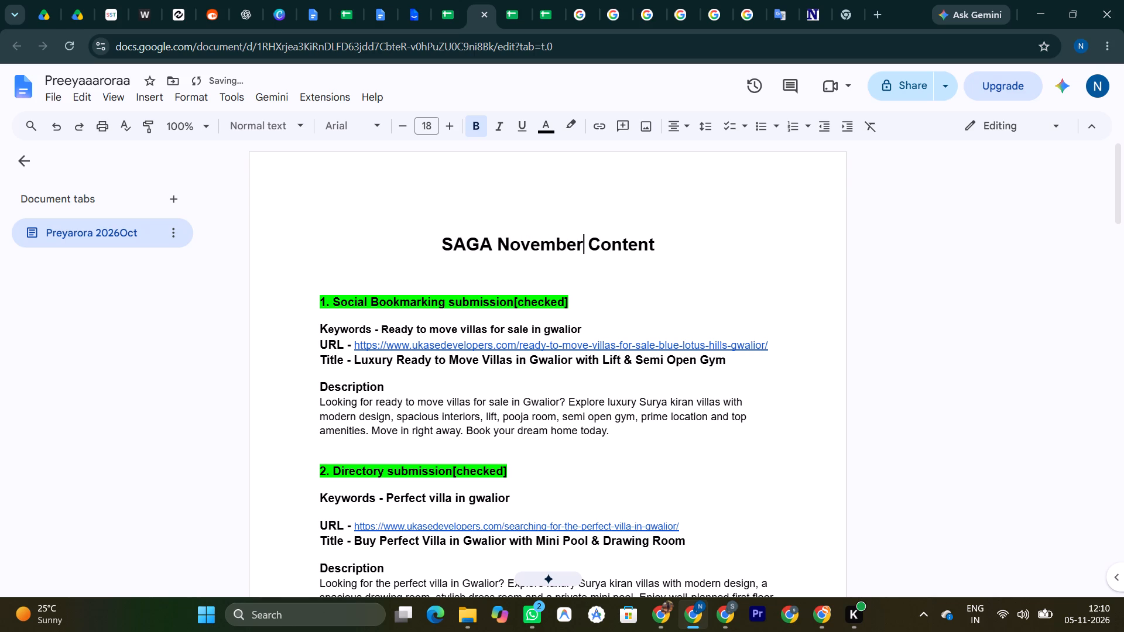
{"action": "double_click", "coordinate": [152, 231]}
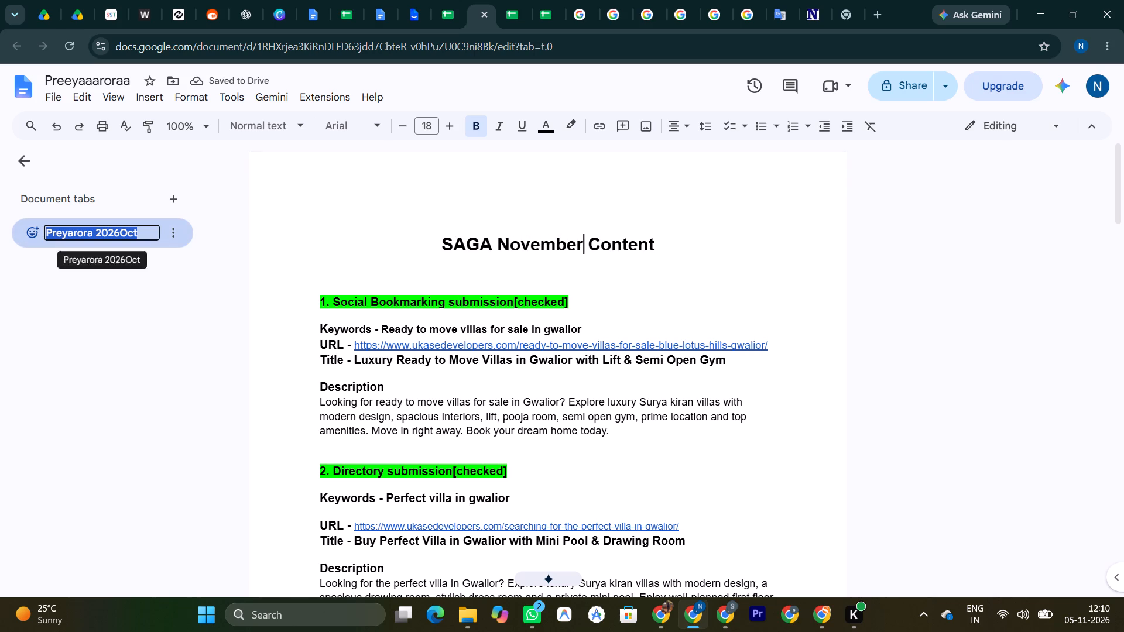
{"action": "left_click", "coordinate": [152, 231]}
{"action": "left_click", "coordinate": [152, 231]}
{"action": "left_click", "coordinate": [138, 236]}
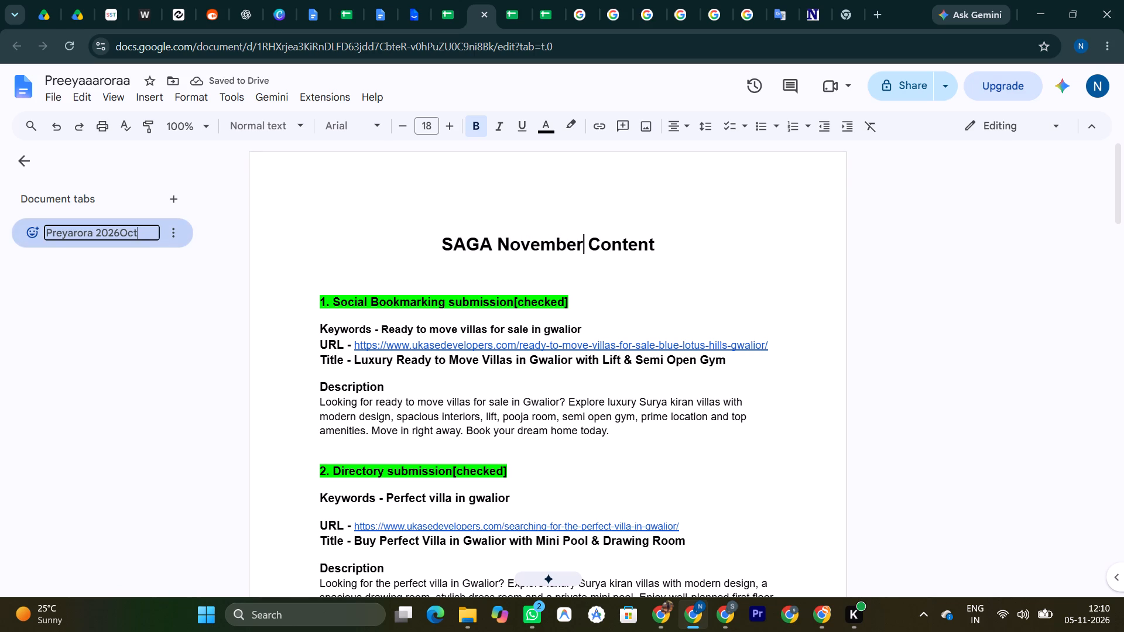
{"action": "key", "text": "BackSpace"}
{"action": "key", "text": "BackSpace"}
{"action": "key", "text": "BackSpace"}
{"action": "type", "text": "Nov"}
{"action": "left_click", "coordinate": [347, 215]}
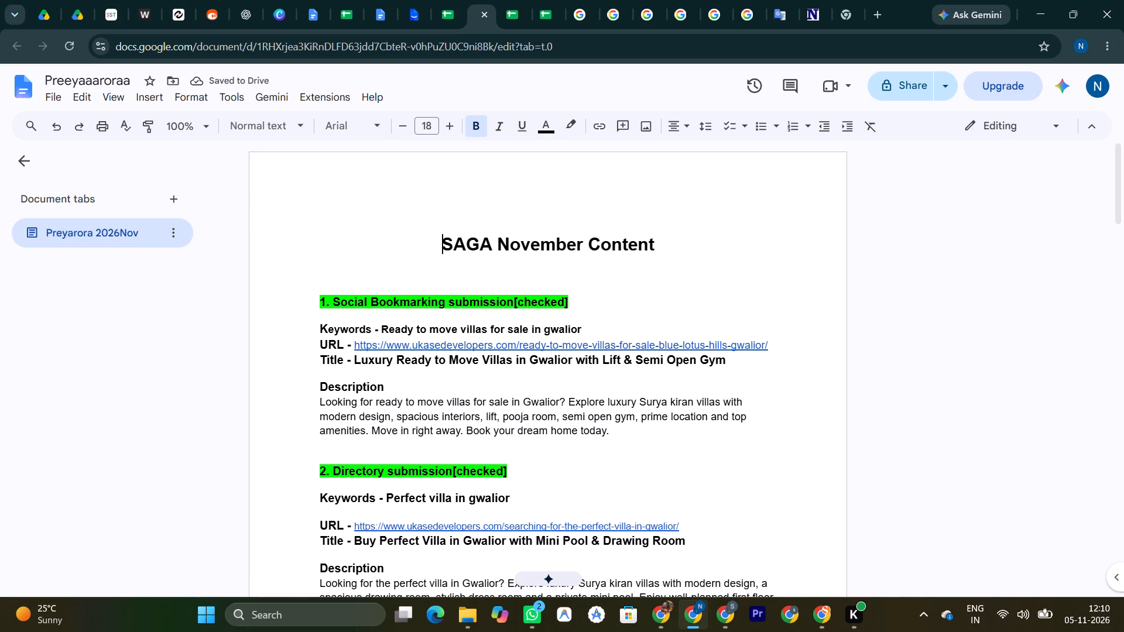
Change the highlight of the "1. Social Bookmarking submission[checked]" heading to white.
{"action": "left_click_drag", "start_coordinate": [578, 305], "coordinate": [297, 305]}
{"action": "left_click", "coordinate": [573, 119]}
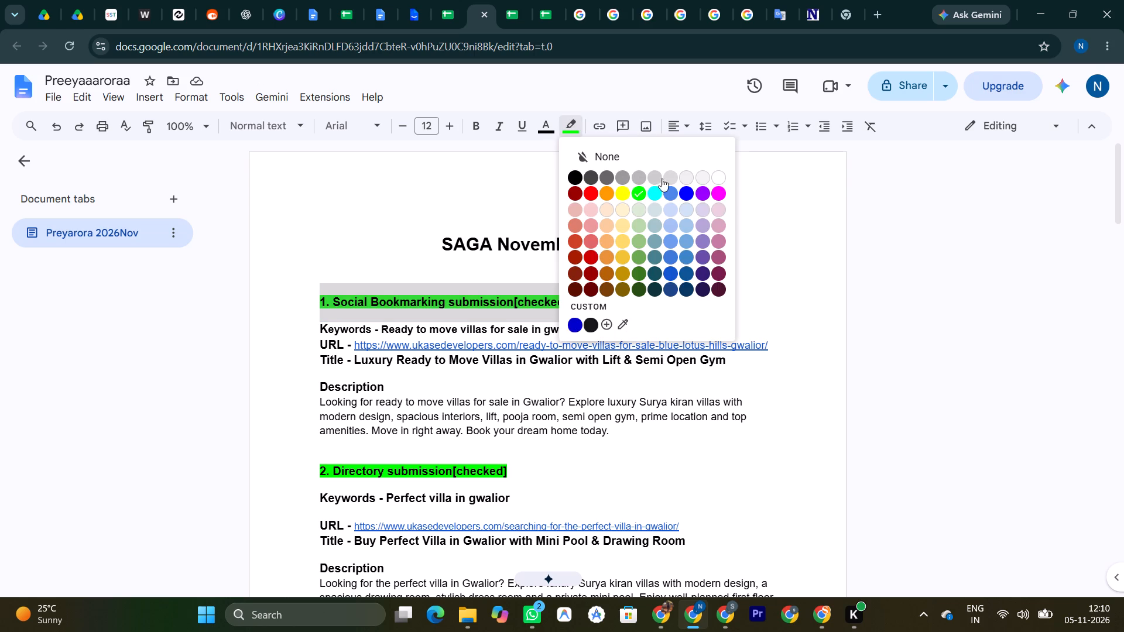
{"action": "left_click", "coordinate": [722, 178]}
{"action": "left_click", "coordinate": [575, 290]}
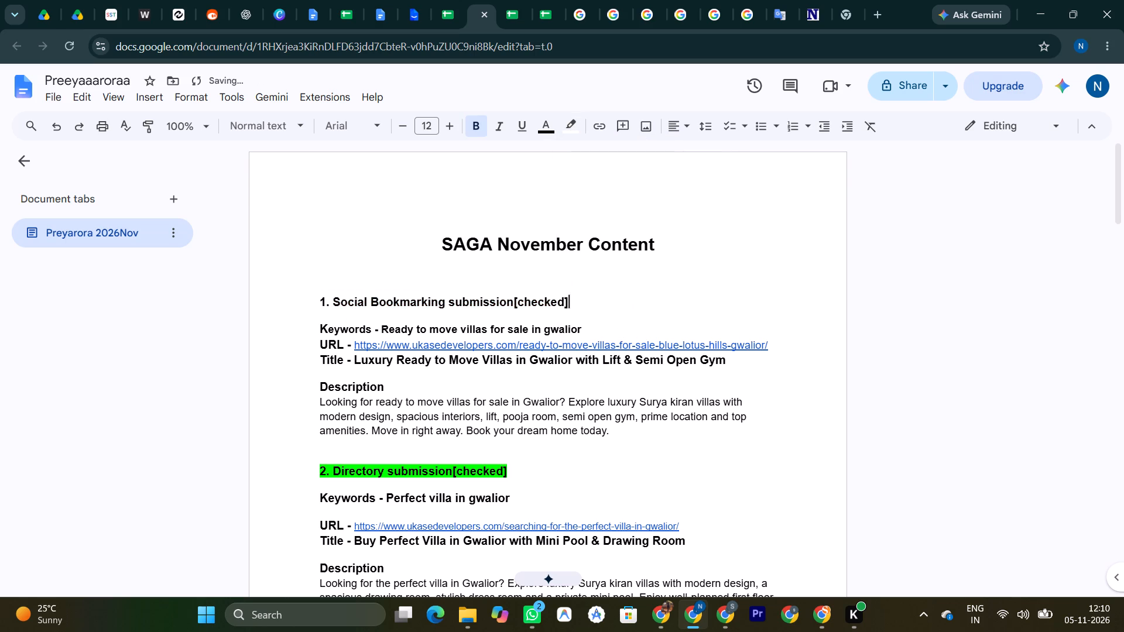
Delete the "[checked]" tag from the "1. Social Bookmarking submission" and "2. Directory submission" headings.
{"action": "left_click_drag", "start_coordinate": [571, 299], "coordinate": [525, 301]}
{"action": "key", "text": "BackSpace"}
{"action": "key", "text": "BackSpace"}
{"action": "key", "text": "BackSpace"}
{"action": "scroll", "coordinate": [581, 255], "scroll_direction": "down", "scroll_amount": 2}
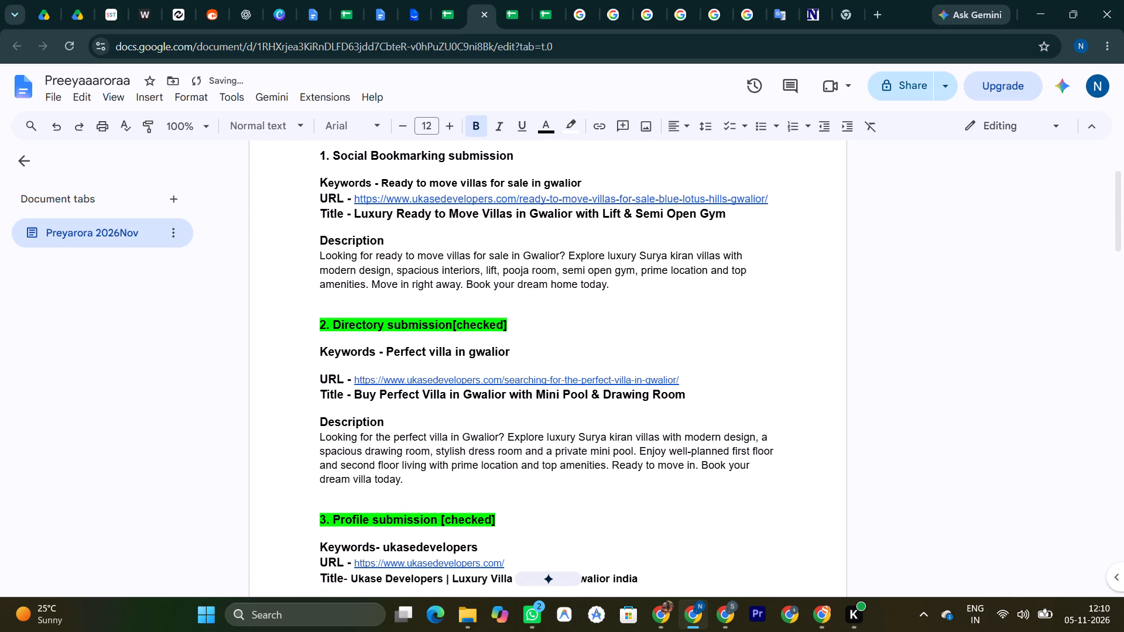
{"action": "left_click", "coordinate": [523, 318]}
{"action": "key", "text": "BackSpace"}
{"action": "key", "text": "BackSpace"}
{"action": "key", "text": "BackSpace"}
{"action": "key", "text": "BackSpace"}
{"action": "key", "text": "BackSpace"}
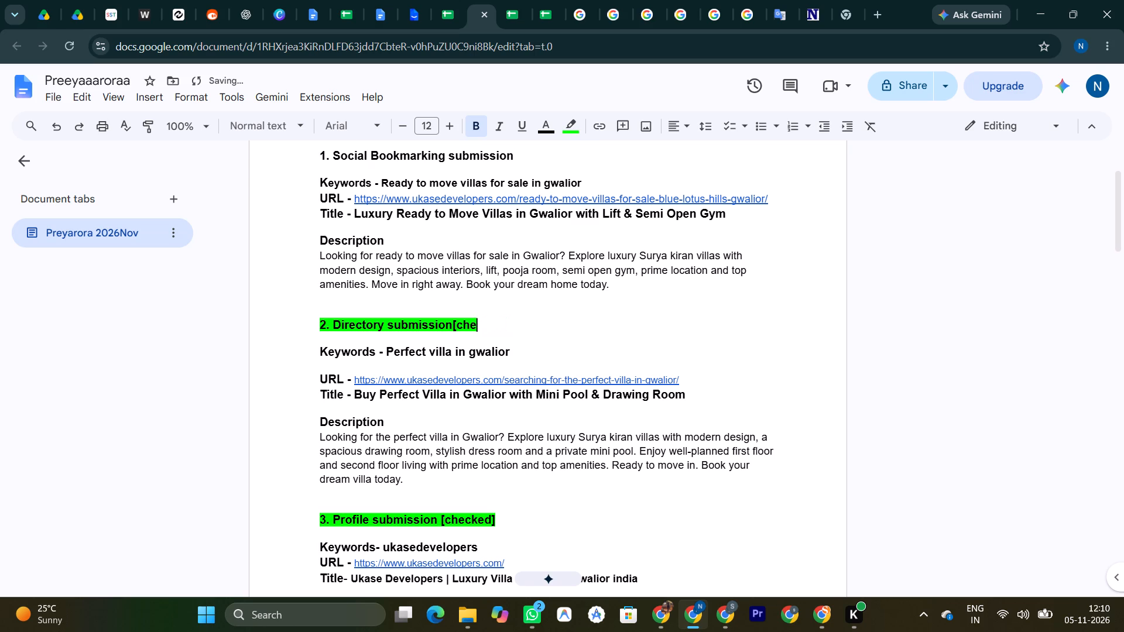
{"action": "key", "text": "BackSpace"}
{"action": "key", "text": "BackSpace"}
{"action": "key", "text": "BackSpace"}
{"action": "key", "text": "BackSpace"}
Delete the "[checked]" tag from the "3. Profile submission" and "4. Classified submission" headings.
{"action": "scroll", "coordinate": [497, 321], "scroll_direction": "down", "scroll_amount": 2}
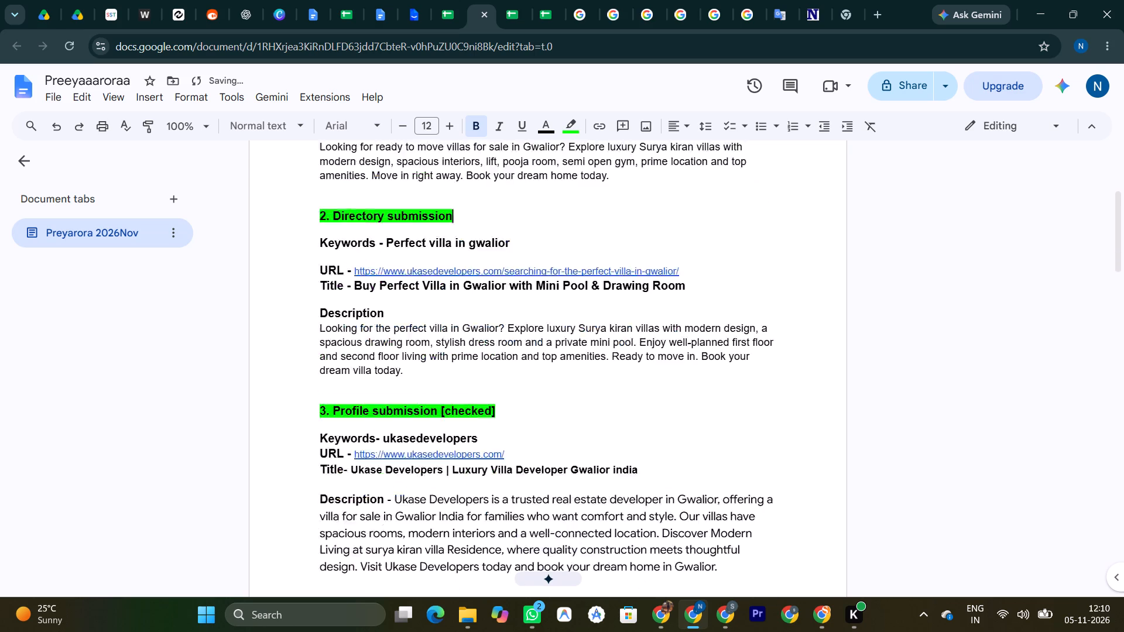
{"action": "left_click_drag", "start_coordinate": [505, 376], "coordinate": [447, 373]}
{"action": "key", "text": "BackSpace"}
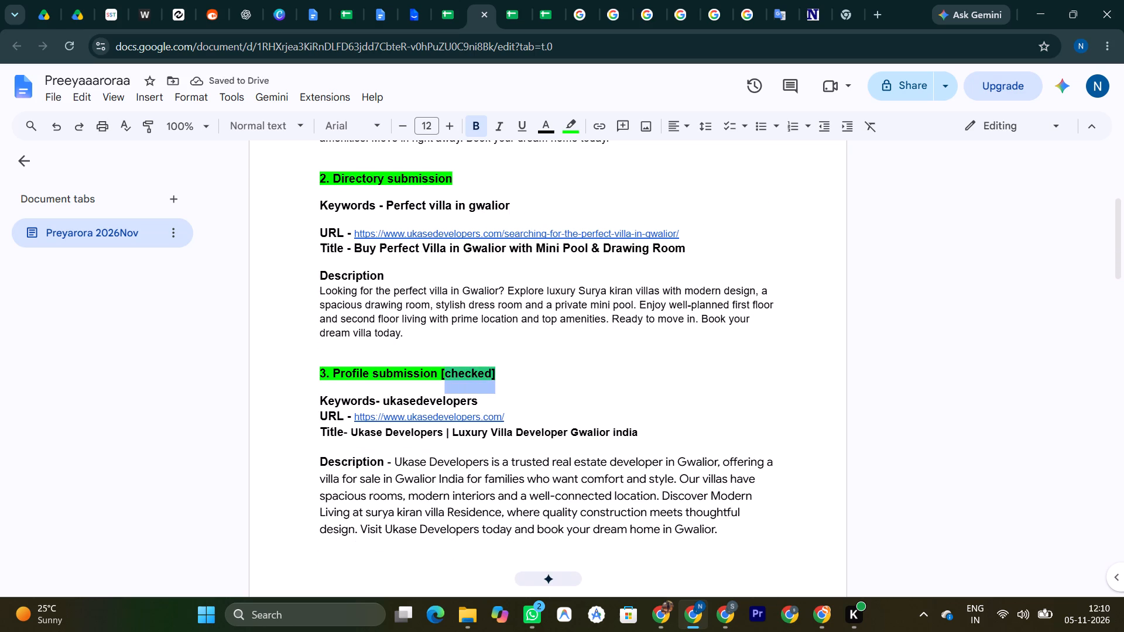
{"action": "key", "text": "BackSpace"}
{"action": "scroll", "coordinate": [525, 326], "scroll_direction": "down", "scroll_amount": 3}
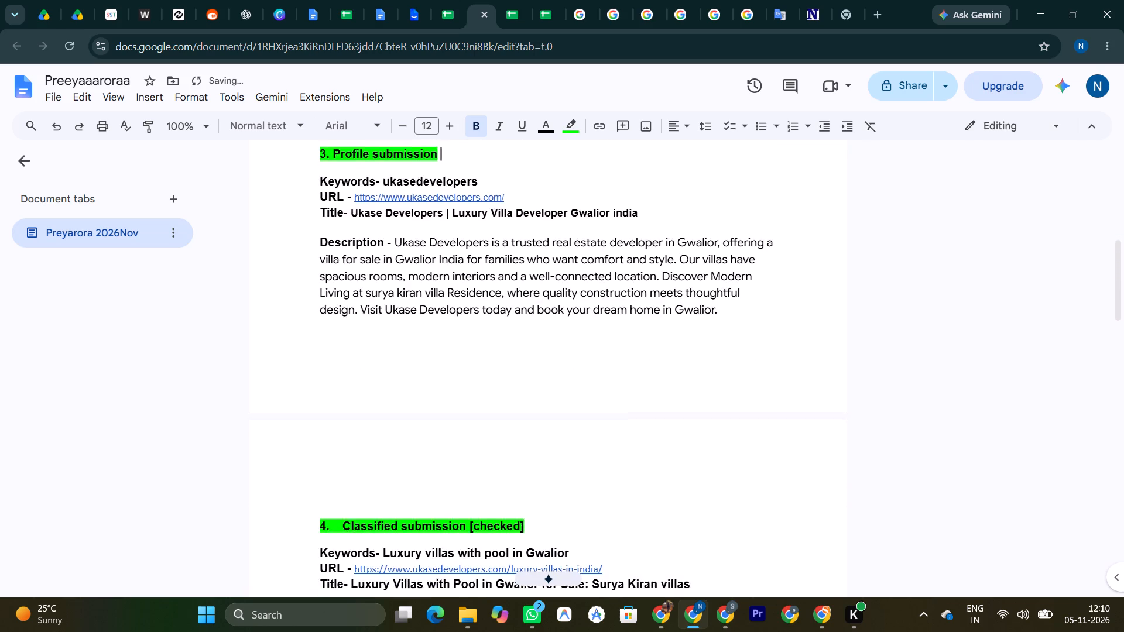
{"action": "scroll", "coordinate": [527, 367], "scroll_direction": "down", "scroll_amount": 3}
{"action": "left_click_drag", "start_coordinate": [523, 305], "coordinate": [473, 314]}
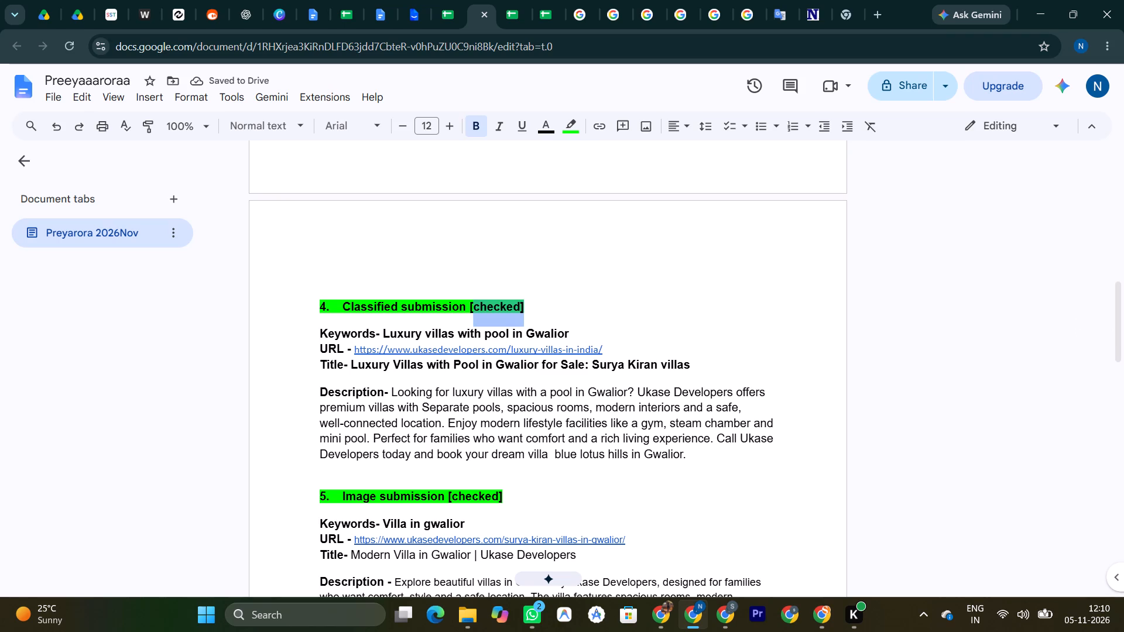
{"action": "left_click_drag", "start_coordinate": [473, 314], "coordinate": [475, 315]}
{"action": "key", "text": "BackSpace"}
{"action": "key", "text": "BackSpace"}
Delete the "[checked]" tag from the "5. Image submission" and "6. Forum" headings.
{"action": "scroll", "coordinate": [509, 300], "scroll_direction": "down", "scroll_amount": 2}
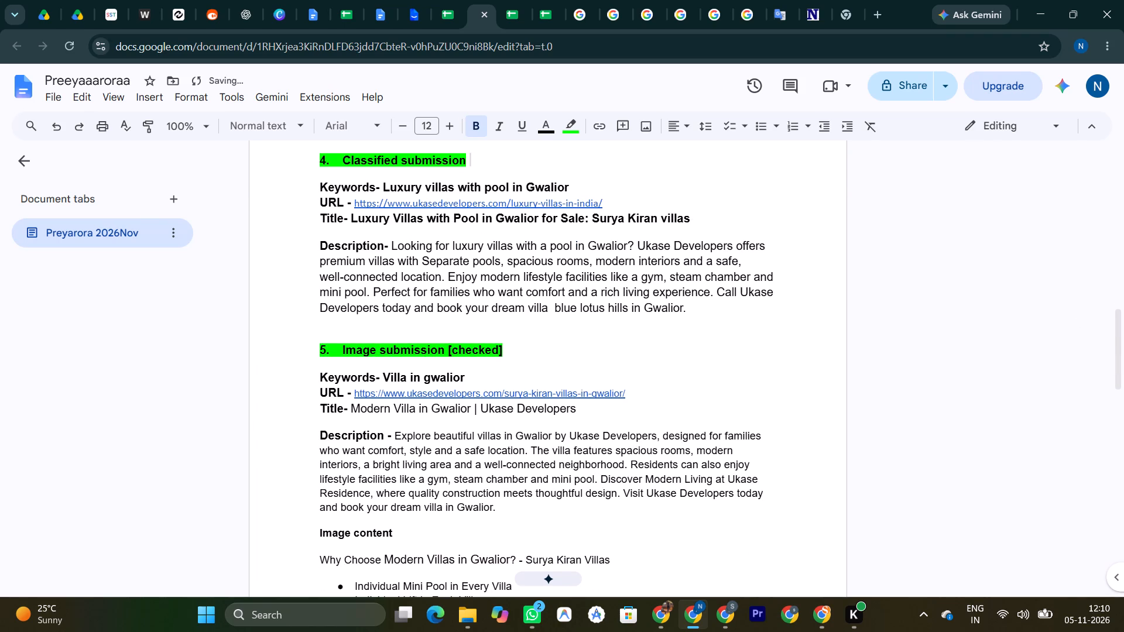
{"action": "left_click_drag", "start_coordinate": [505, 345], "coordinate": [454, 349]}
{"action": "key", "text": "BackSpace"}
{"action": "key", "text": "BackSpace"}
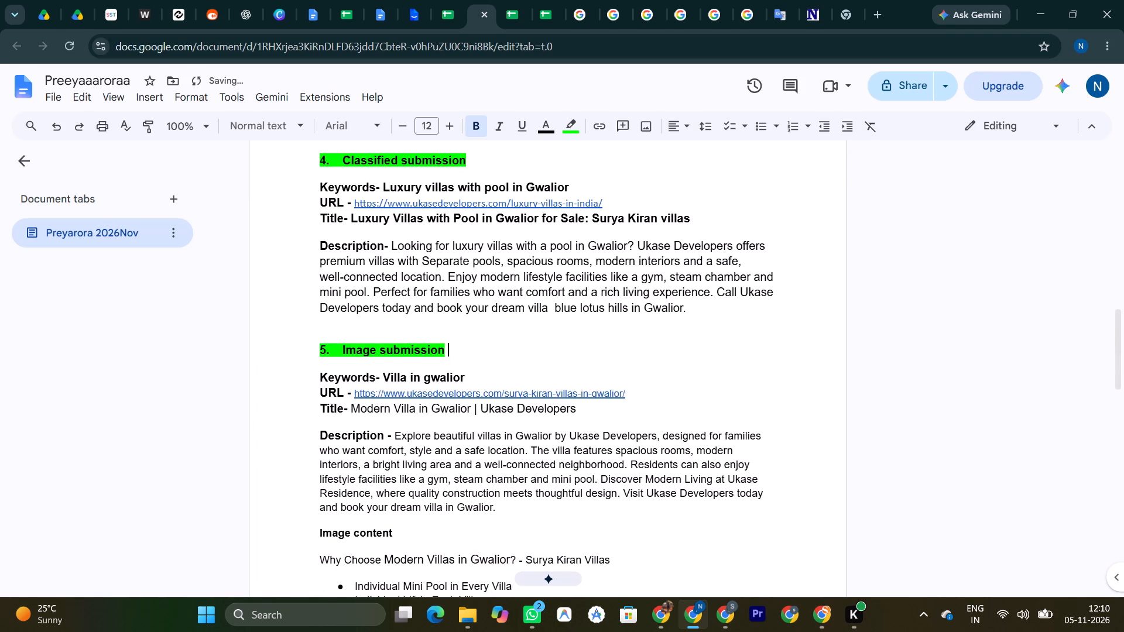
{"action": "scroll", "coordinate": [489, 313], "scroll_direction": "down", "scroll_amount": 4}
{"action": "left_click_drag", "start_coordinate": [456, 394], "coordinate": [383, 391]}
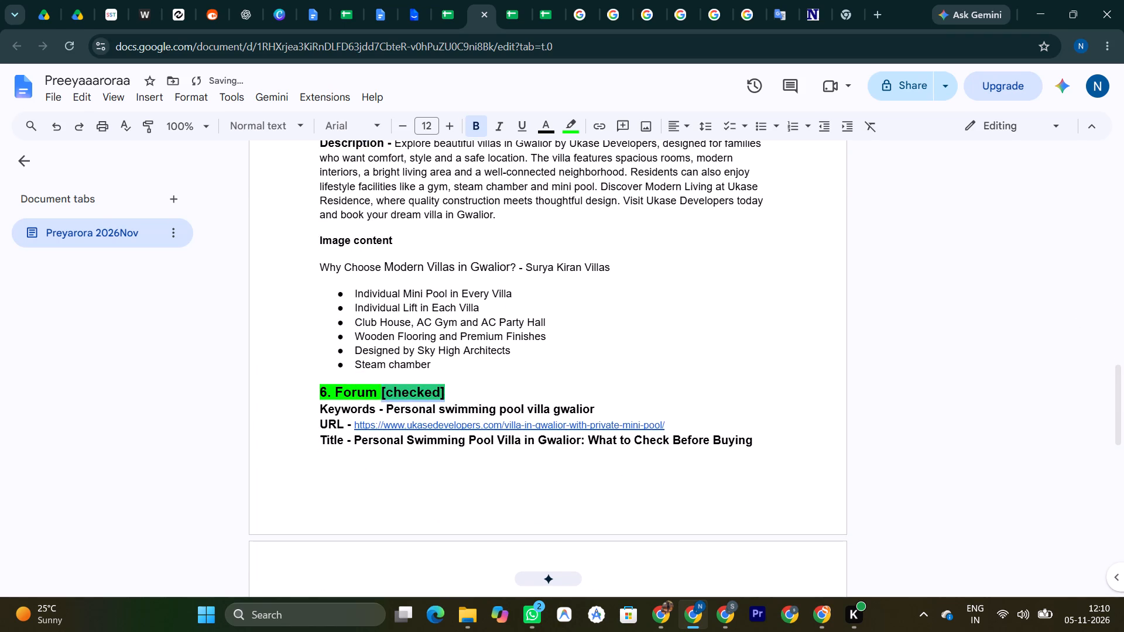
{"action": "left_click_drag", "start_coordinate": [383, 391], "coordinate": [379, 391]}
{"action": "key", "text": "BackSpace"}
Change the green highlight on the headings of sections 2 to 6, from Directory submission through Forum, to white.
{"action": "scroll", "coordinate": [458, 335], "scroll_direction": "down", "scroll_amount": 11}
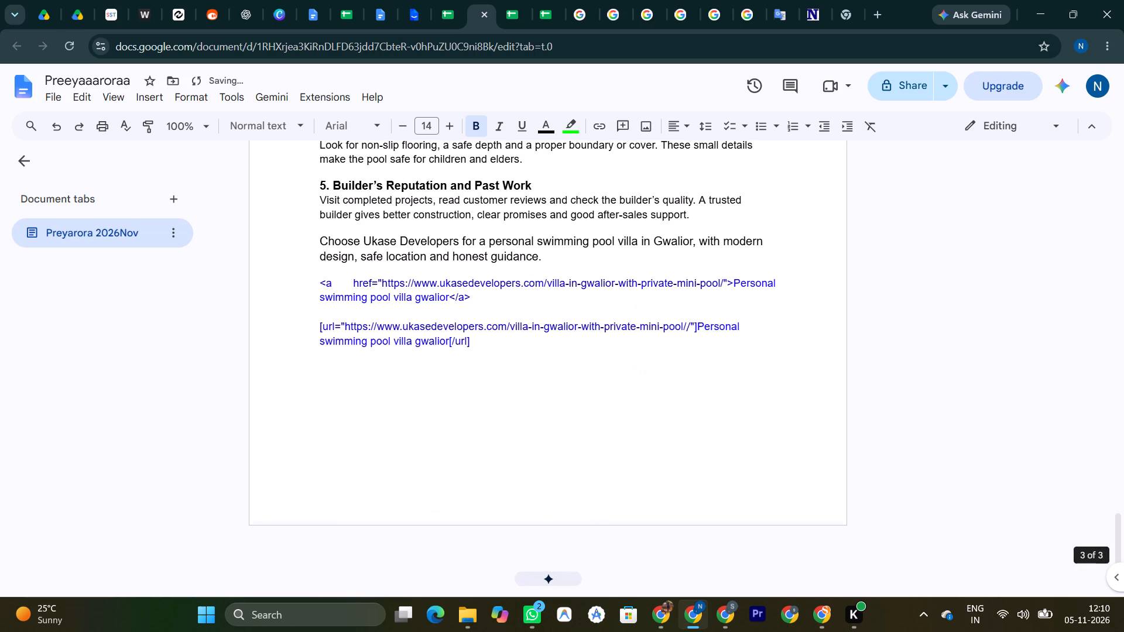
{"action": "scroll", "coordinate": [461, 335], "scroll_direction": "down", "scroll_amount": 7}
{"action": "scroll", "coordinate": [463, 335], "scroll_direction": "up", "scroll_amount": 10}
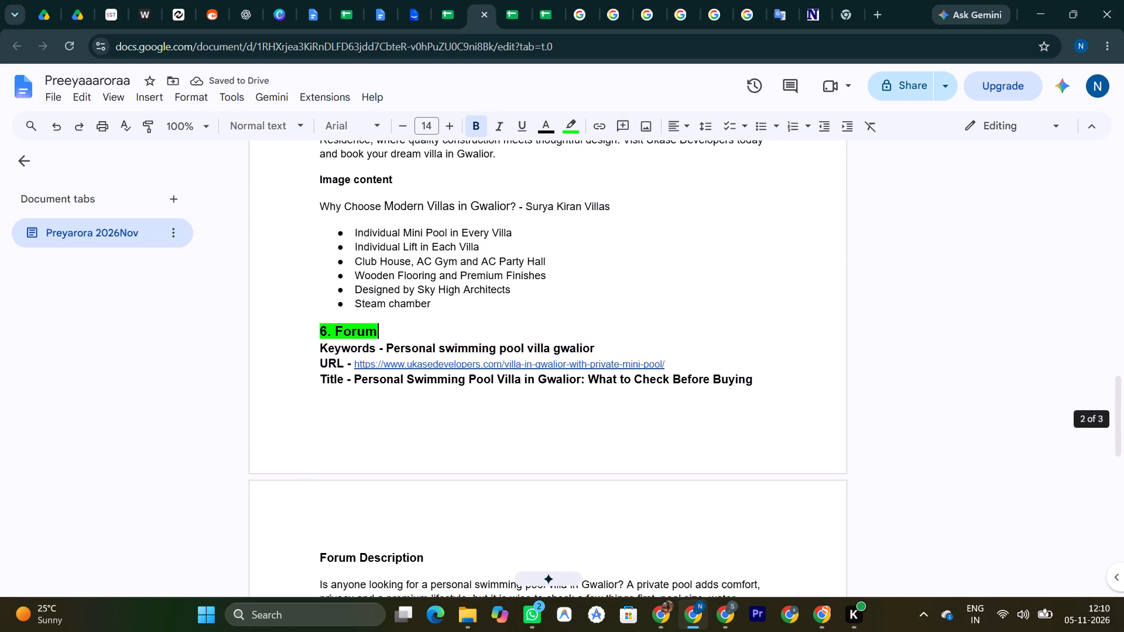
{"action": "left_click_drag", "start_coordinate": [409, 334], "coordinate": [307, 63]}
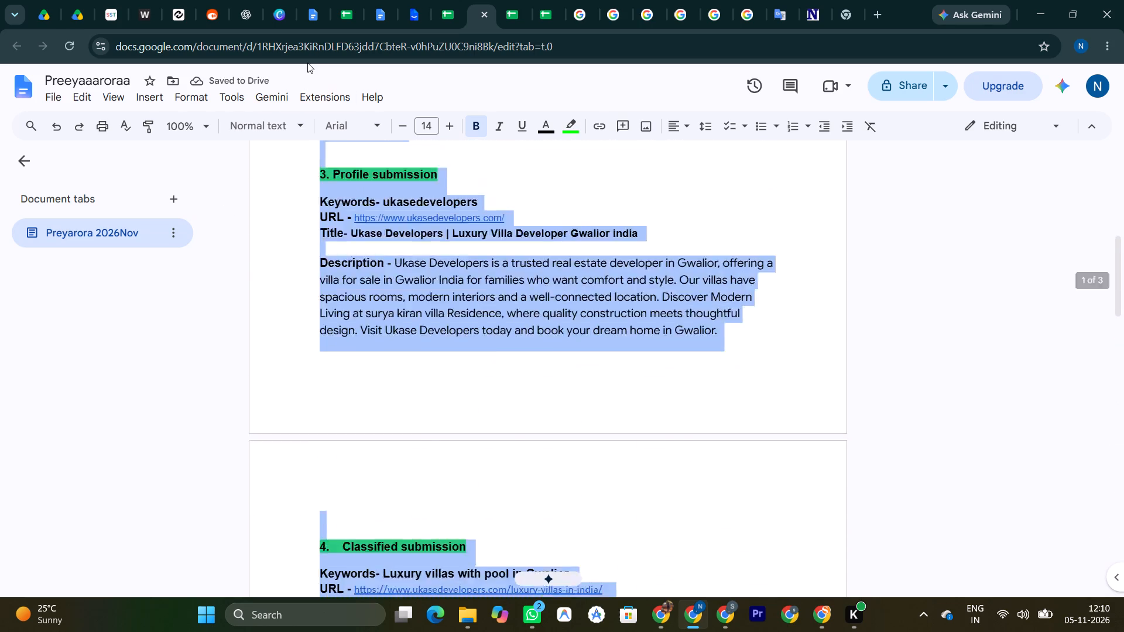
{"action": "left_click_drag", "start_coordinate": [307, 63], "coordinate": [307, 403]}
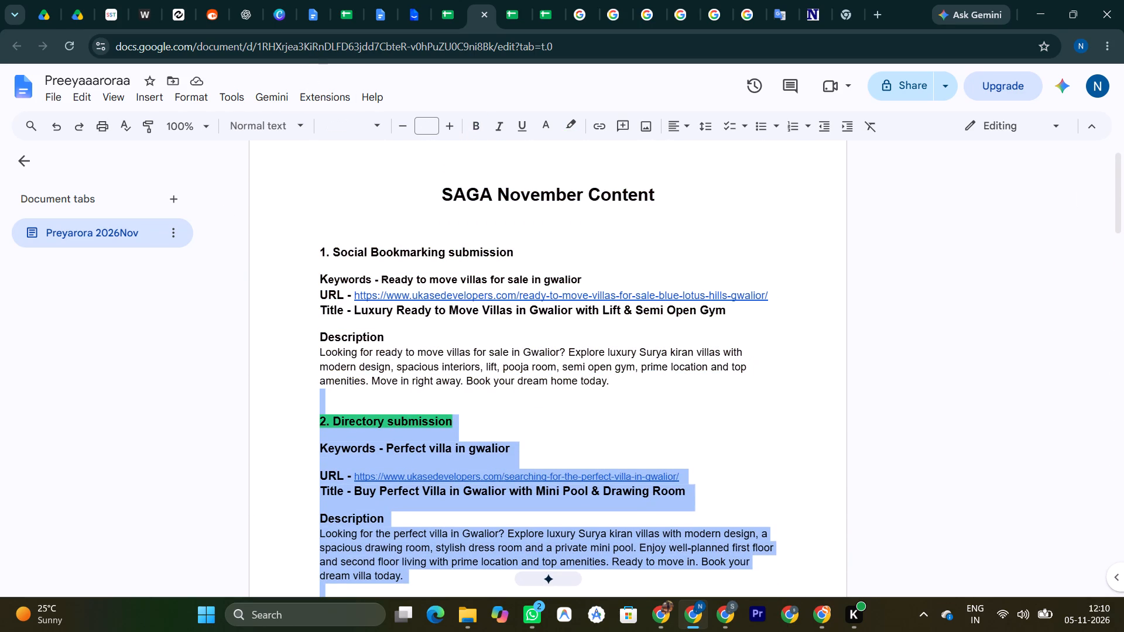
{"action": "left_click", "coordinate": [581, 128]}
{"action": "left_click", "coordinate": [716, 173]}
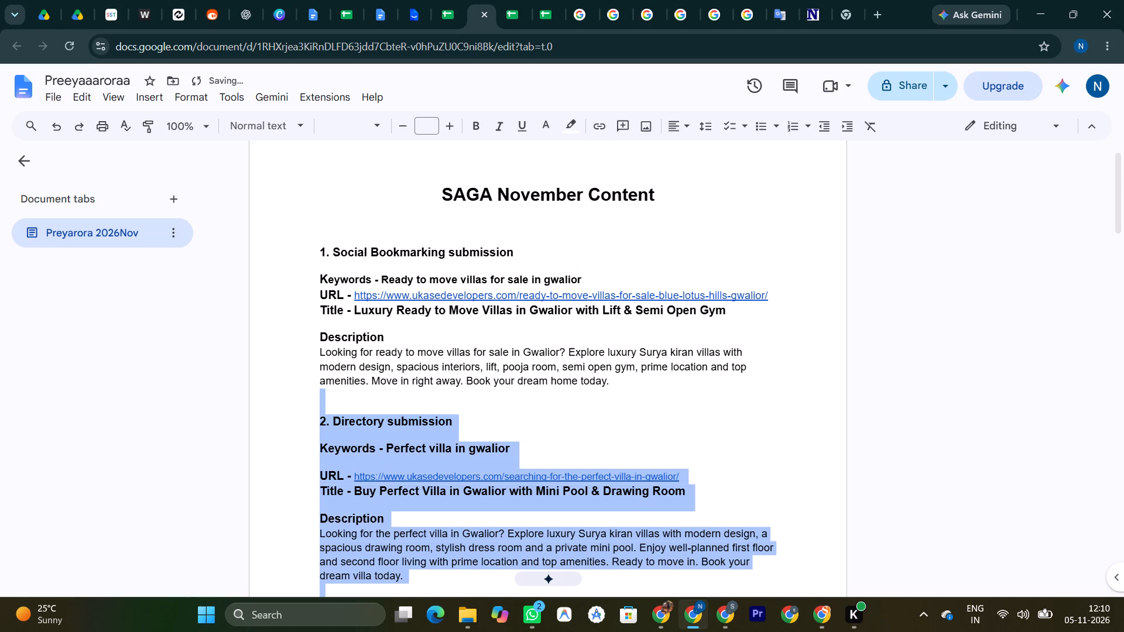
{"action": "left_click", "coordinate": [729, 193]}
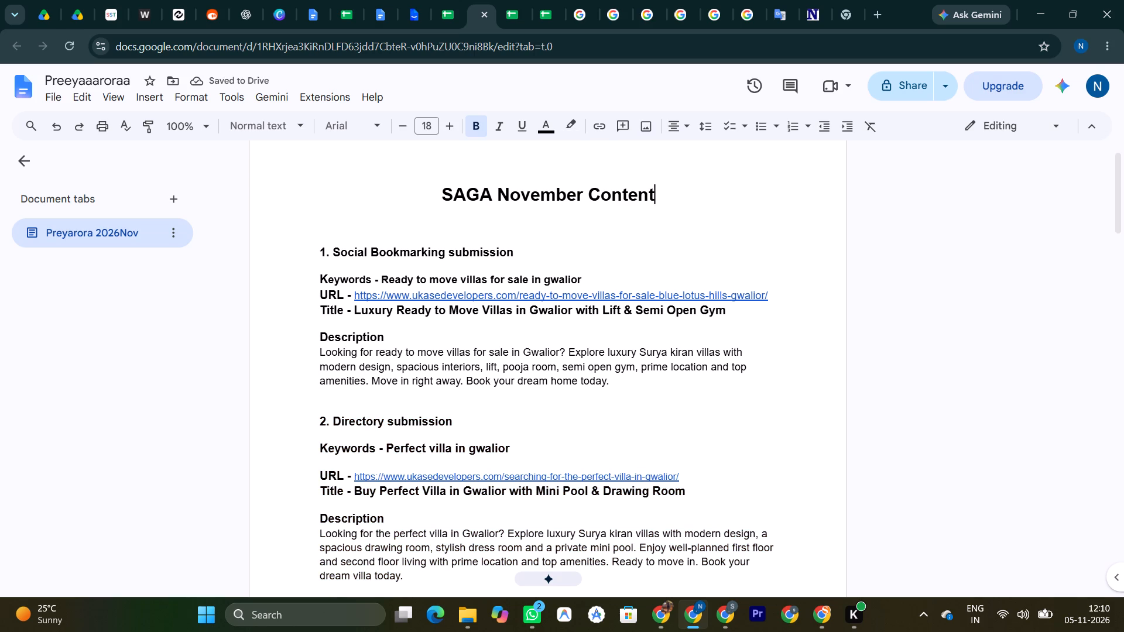
Clear the Keywords, URL, Title and Description content under Social Bookmarking submission, keeping the labels and an empty line below Description.
{"action": "left_click_drag", "start_coordinate": [581, 279], "coordinate": [385, 283]}
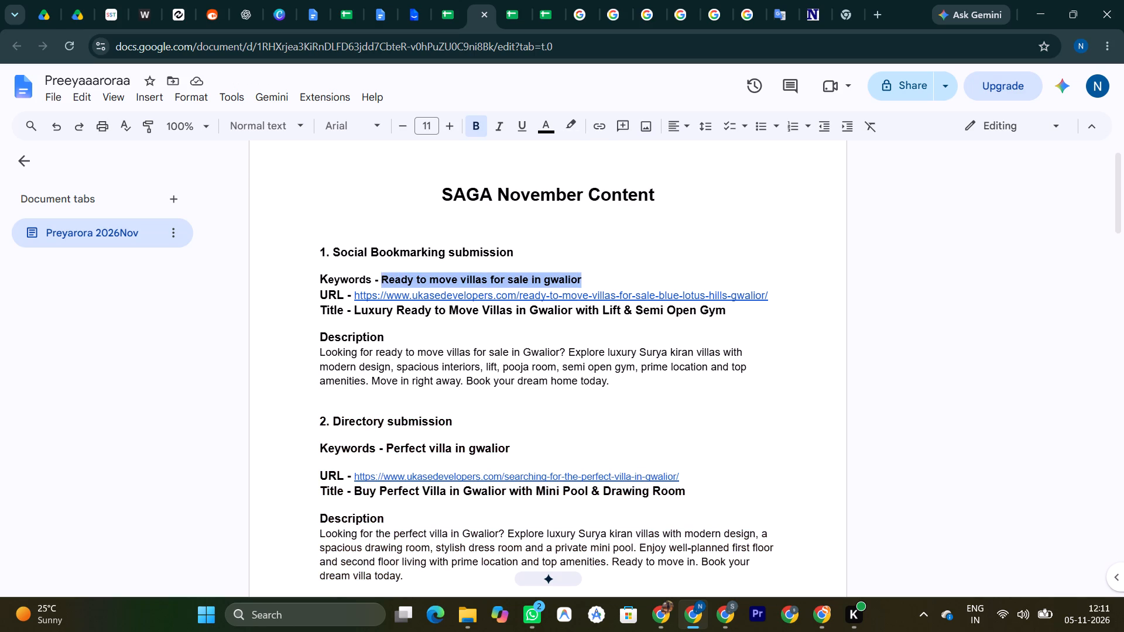
{"action": "key", "text": "BackSpace"}
{"action": "left_click_drag", "start_coordinate": [770, 296], "coordinate": [669, 307]}
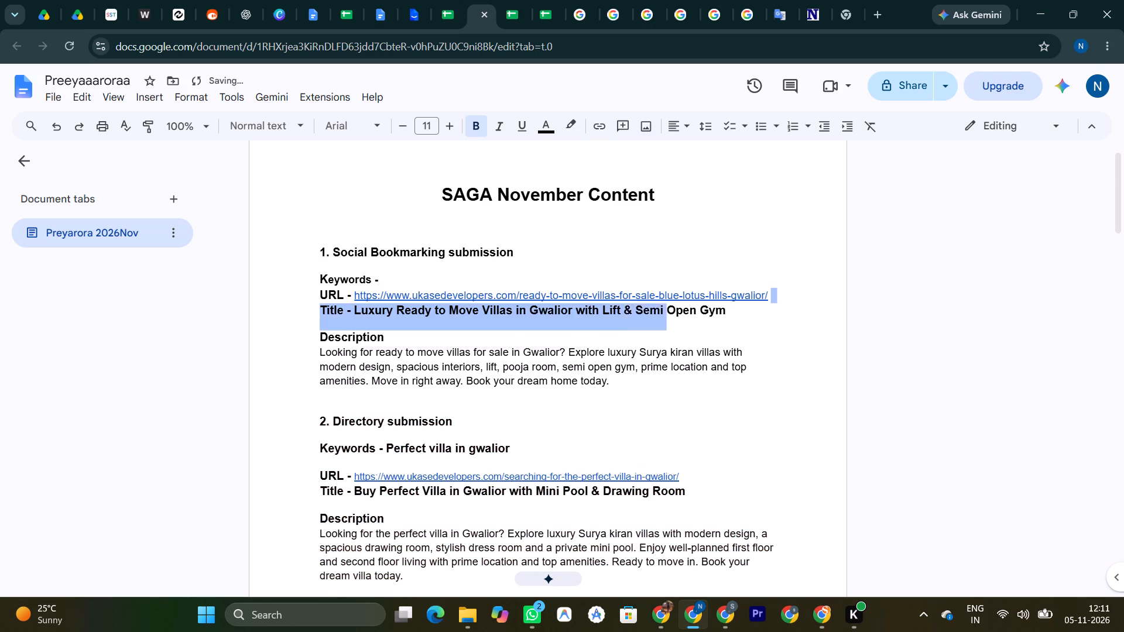
{"action": "left_click_drag", "start_coordinate": [669, 307], "coordinate": [354, 294]}
{"action": "key", "text": "BackSpace"}
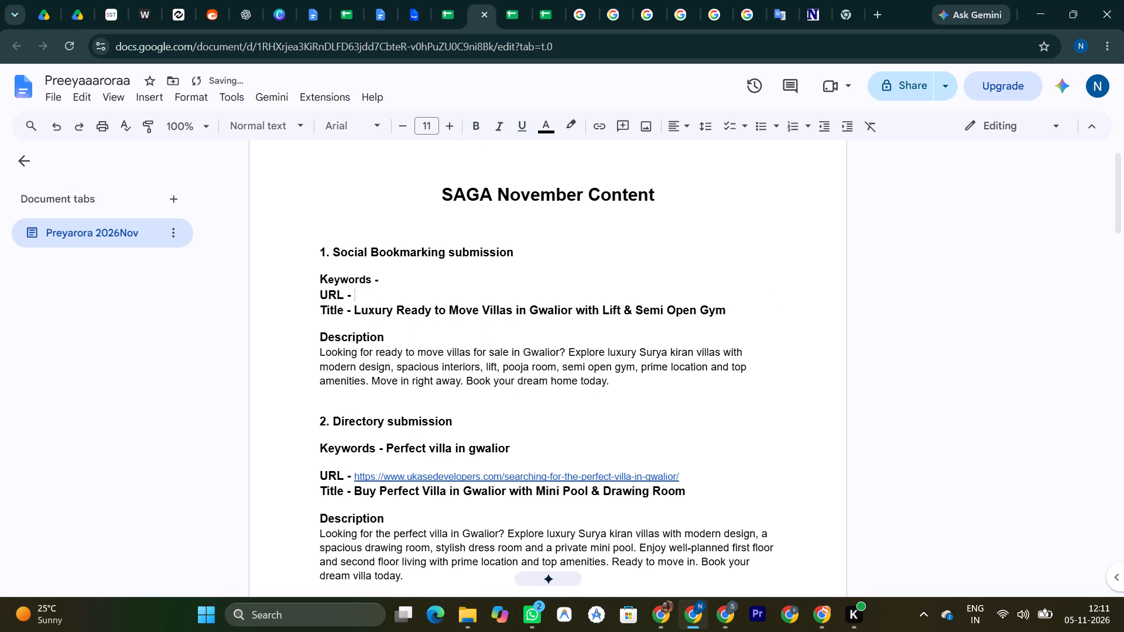
{"action": "left_click_drag", "start_coordinate": [731, 311], "coordinate": [357, 317]}
{"action": "key", "text": "BackSpace"}
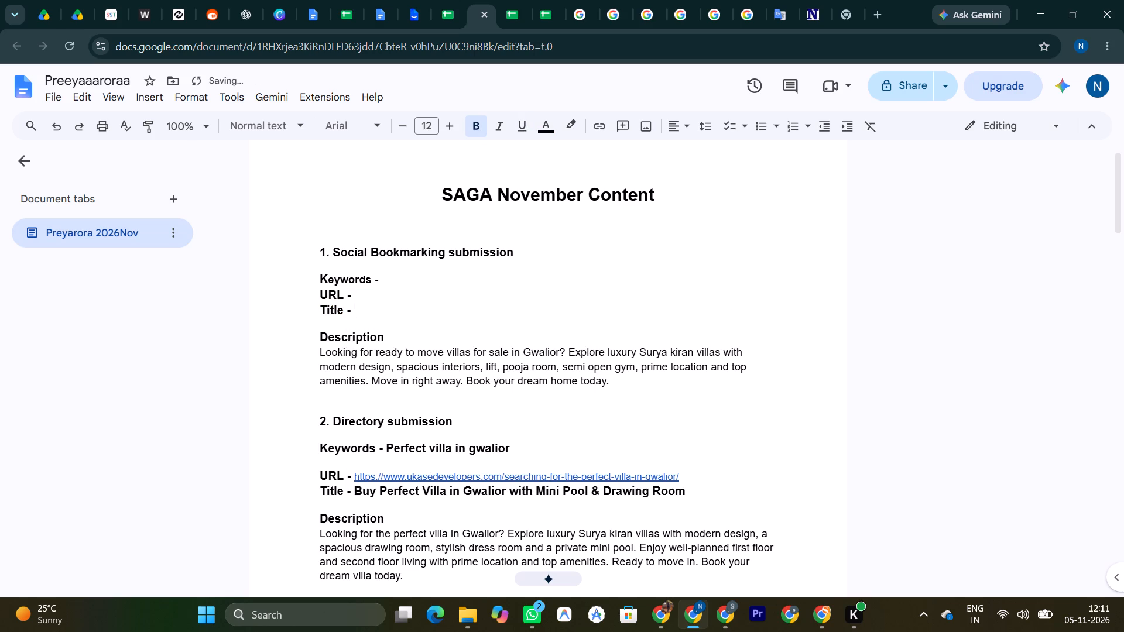
{"action": "scroll", "coordinate": [632, 306], "scroll_direction": "down", "scroll_amount": 2}
{"action": "left_click_drag", "start_coordinate": [608, 239], "coordinate": [341, 215]}
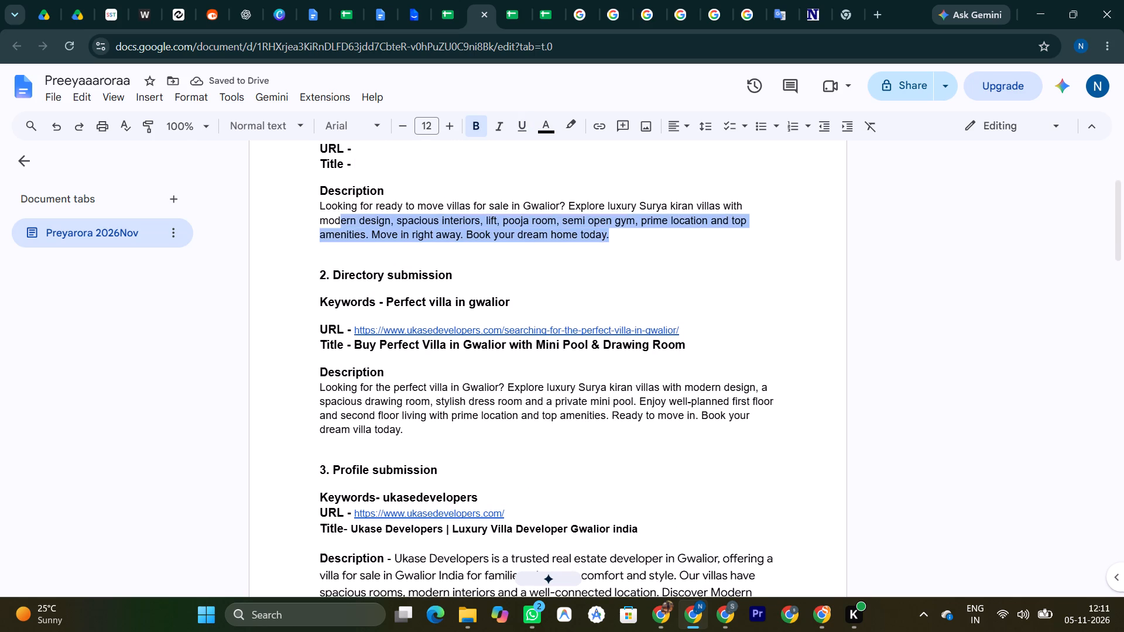
{"action": "left_click_drag", "start_coordinate": [341, 215], "coordinate": [323, 209]}
{"action": "key", "text": "BackSpace"}
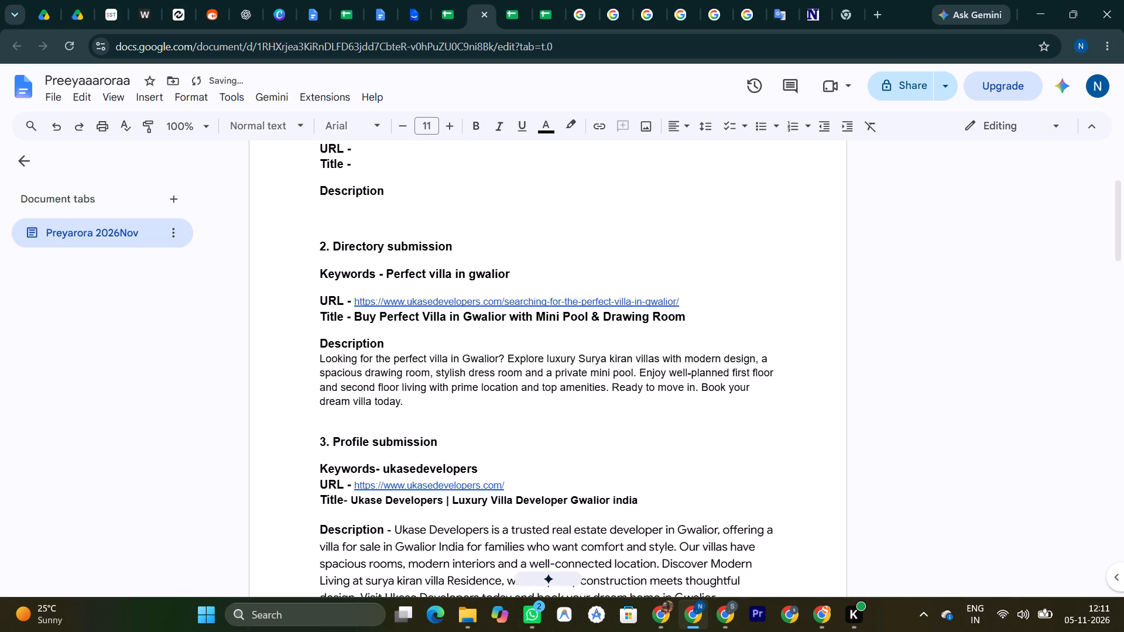
{"action": "key", "text": "BackSpace"}
{"action": "key", "text": "shift+Return"}
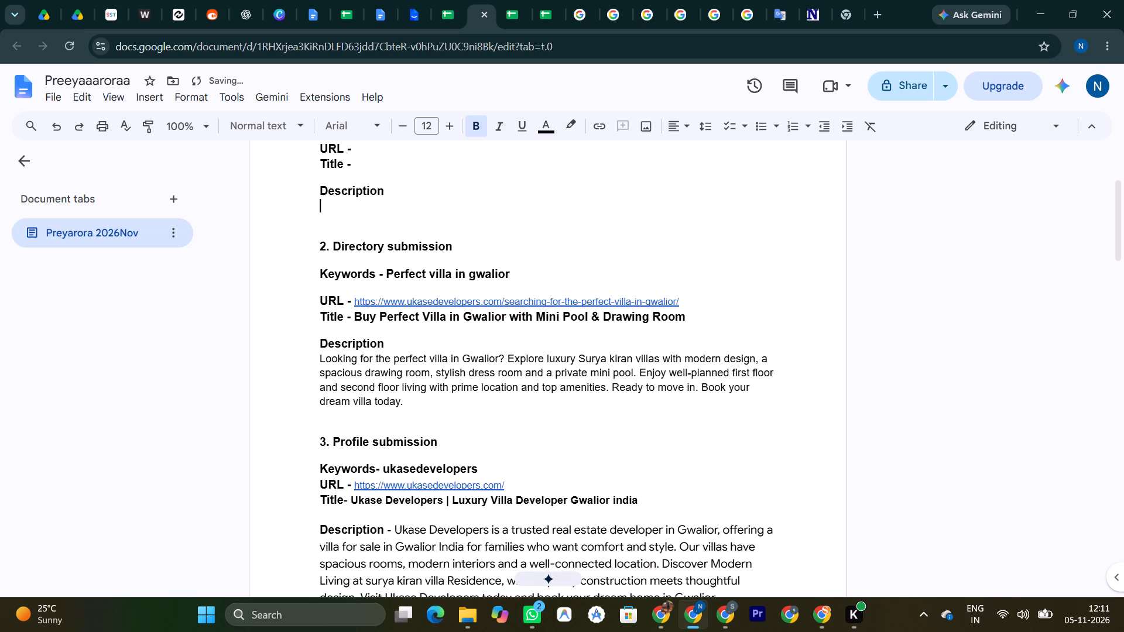
Clear the Keywords, URL, Title and Description content under Directory submission, keeping only the labels.
{"action": "left_click_drag", "start_coordinate": [529, 275], "coordinate": [388, 276]}
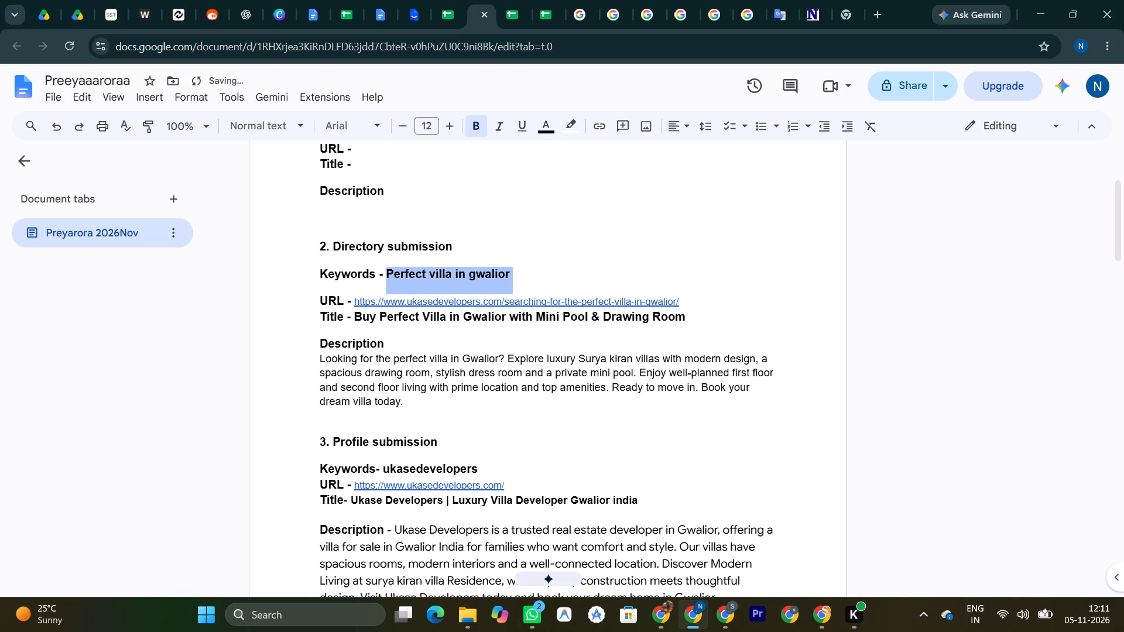
{"action": "key", "text": "BackSpace"}
{"action": "left_click_drag", "start_coordinate": [684, 304], "coordinate": [663, 305]}
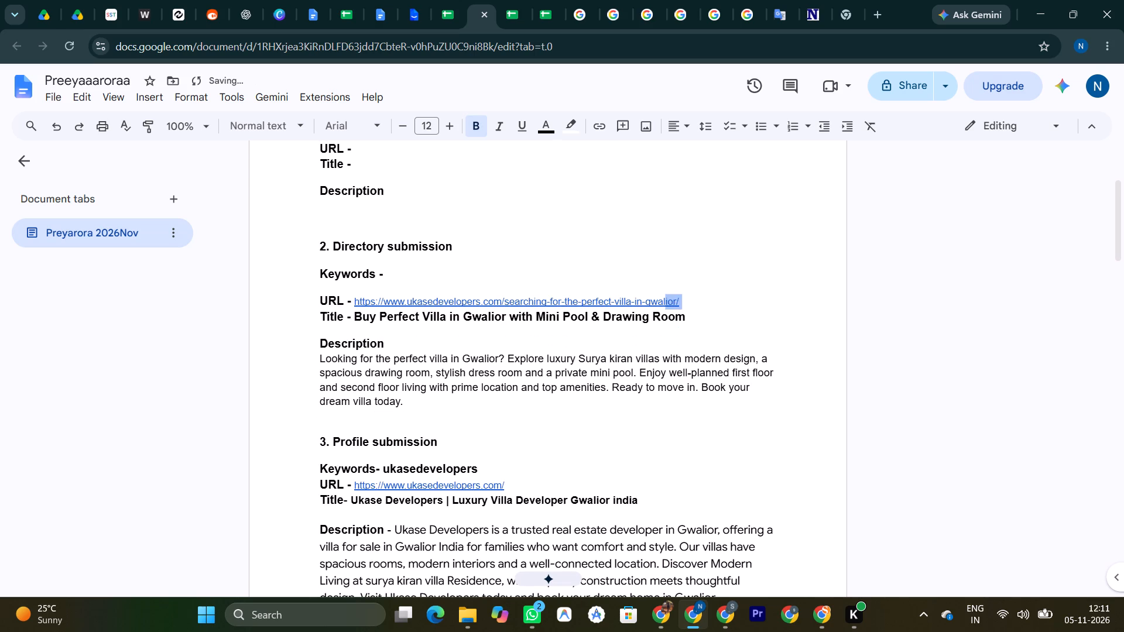
{"action": "left_click_drag", "start_coordinate": [663, 305], "coordinate": [355, 303]}
{"action": "key", "text": "BackSpace"}
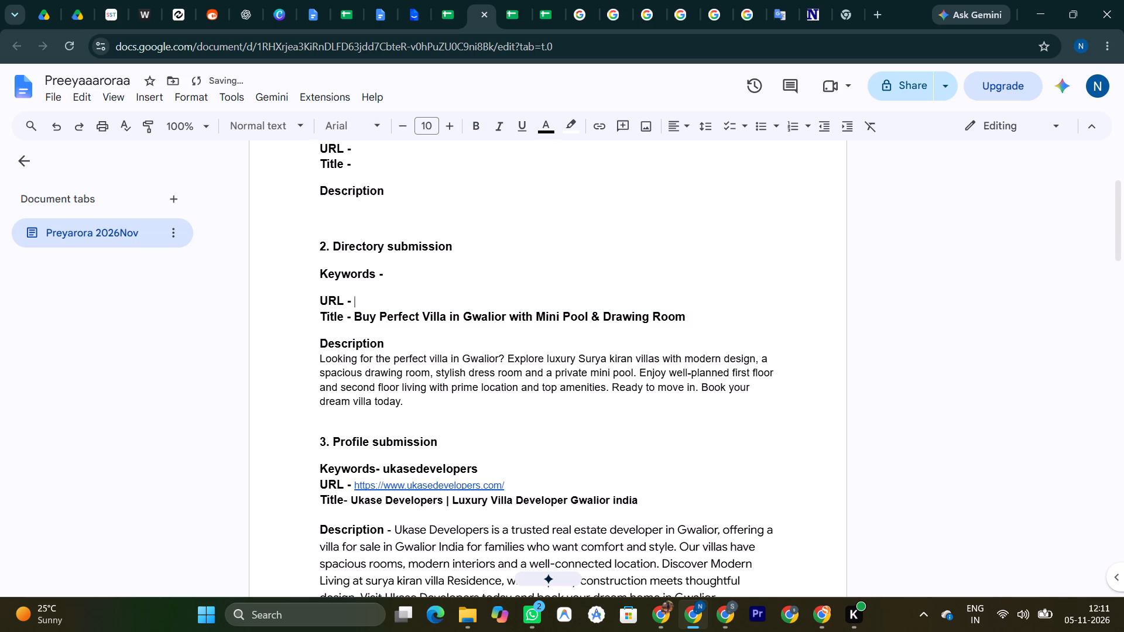
{"action": "left_click_drag", "start_coordinate": [685, 315], "coordinate": [363, 319]}
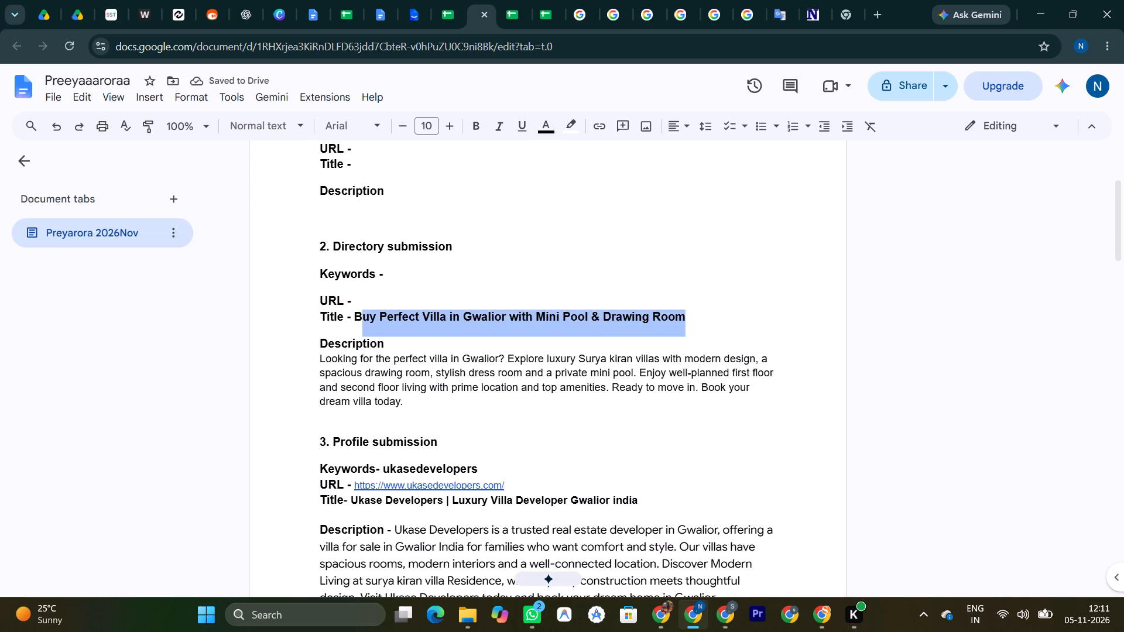
{"action": "left_click_drag", "start_coordinate": [363, 319], "coordinate": [353, 317]}
{"action": "key", "text": "BackSpace"}
{"action": "left_click_drag", "start_coordinate": [414, 405], "coordinate": [362, 386]}
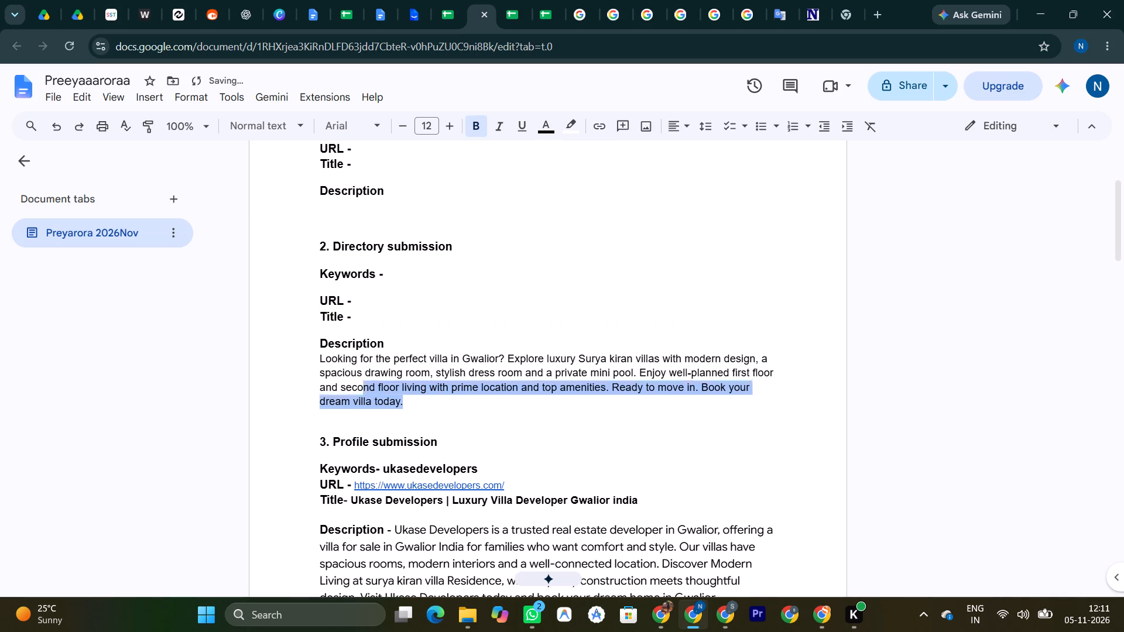
{"action": "left_click_drag", "start_coordinate": [362, 386], "coordinate": [320, 360]}
{"action": "key", "text": "BackSpace"}
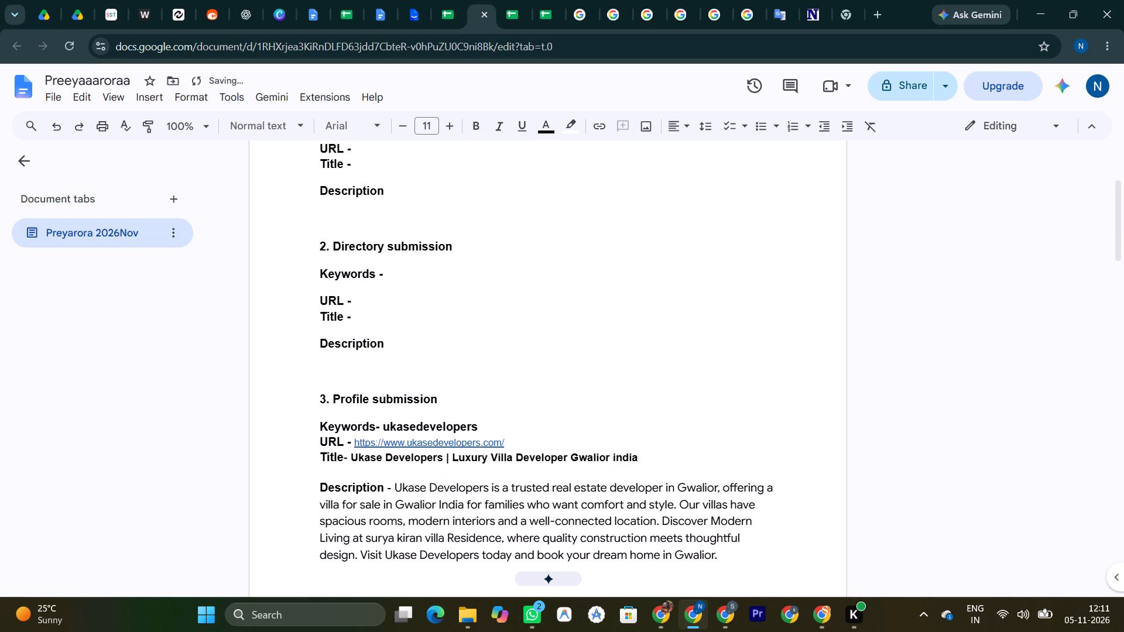
Clear the Keywords, URL, Title and Description content under Profile submission, keeping the labels and blank lines before section 4.
{"action": "scroll", "coordinate": [496, 338], "scroll_direction": "down", "scroll_amount": 1}
{"action": "left_click_drag", "start_coordinate": [487, 352], "coordinate": [386, 356]}
{"action": "key", "text": "BackSpace"}
{"action": "left_click_drag", "start_coordinate": [506, 369], "coordinate": [359, 375]}
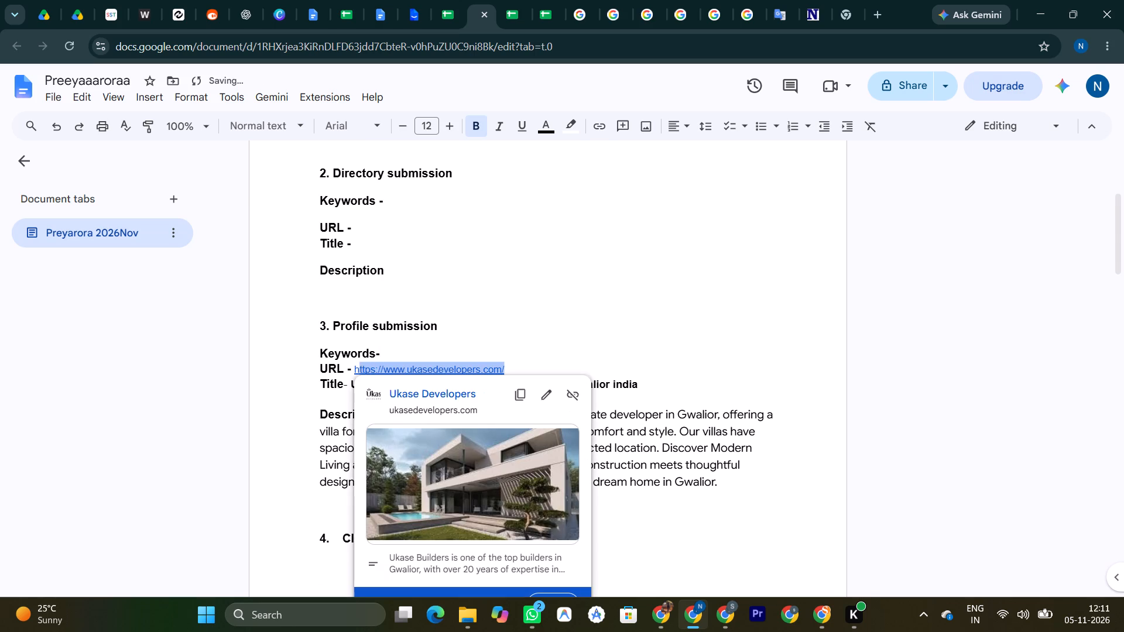
{"action": "left_click_drag", "start_coordinate": [359, 375], "coordinate": [354, 375]}
{"action": "key", "text": "BackSpace"}
{"action": "left_click_drag", "start_coordinate": [639, 385], "coordinate": [589, 385]}
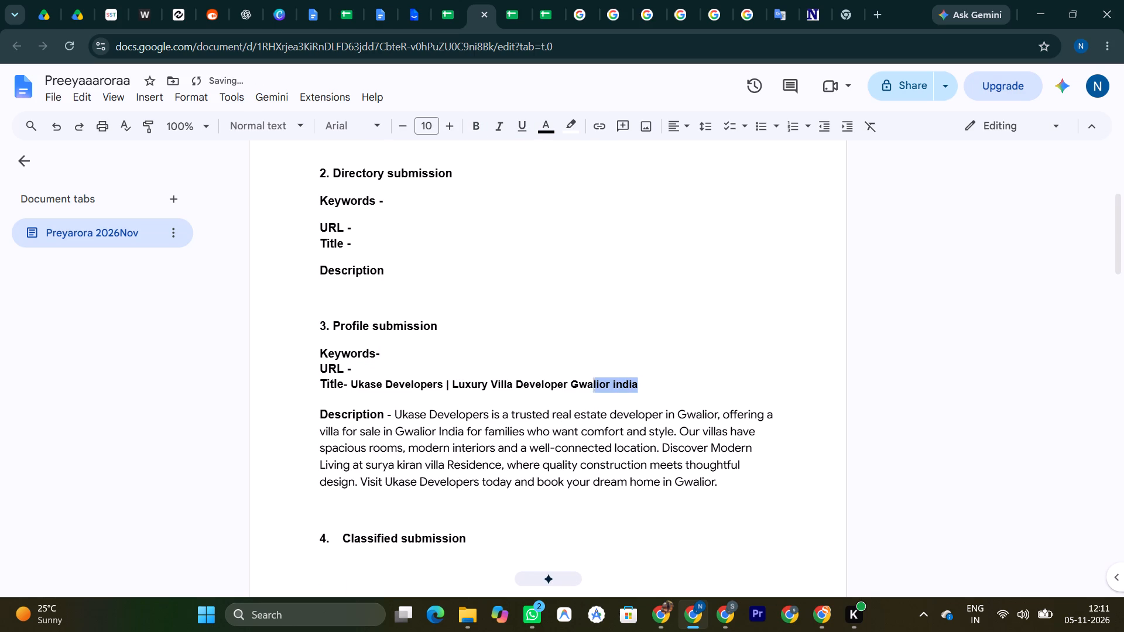
{"action": "left_click_drag", "start_coordinate": [589, 385], "coordinate": [354, 391]}
{"action": "key", "text": "BackSpace"}
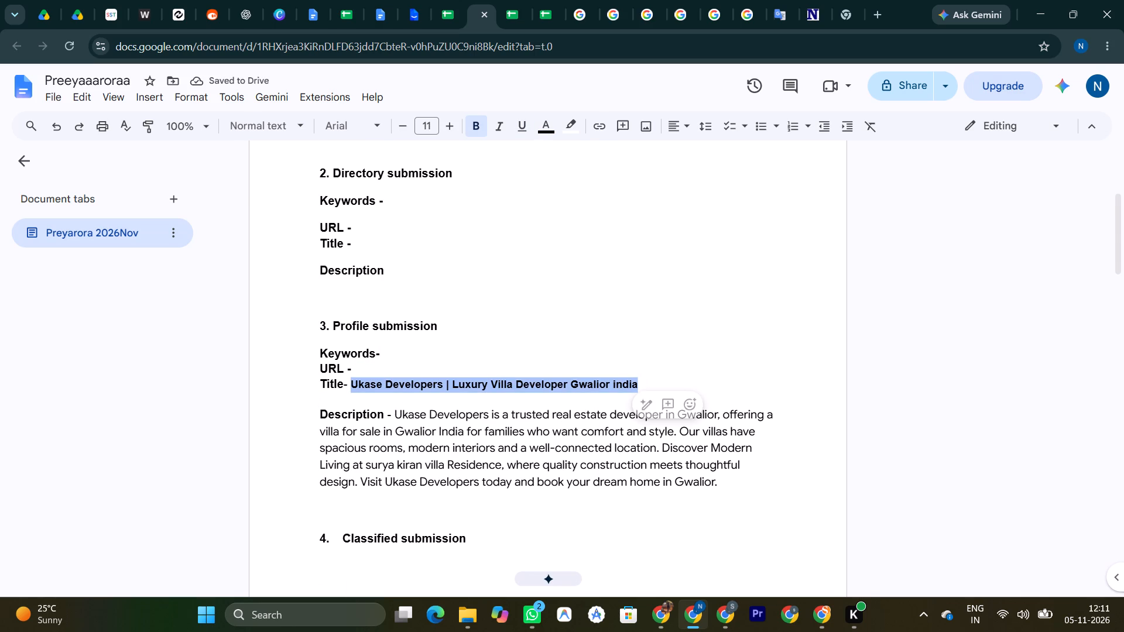
{"action": "left_click_drag", "start_coordinate": [412, 414], "coordinate": [420, 420]}
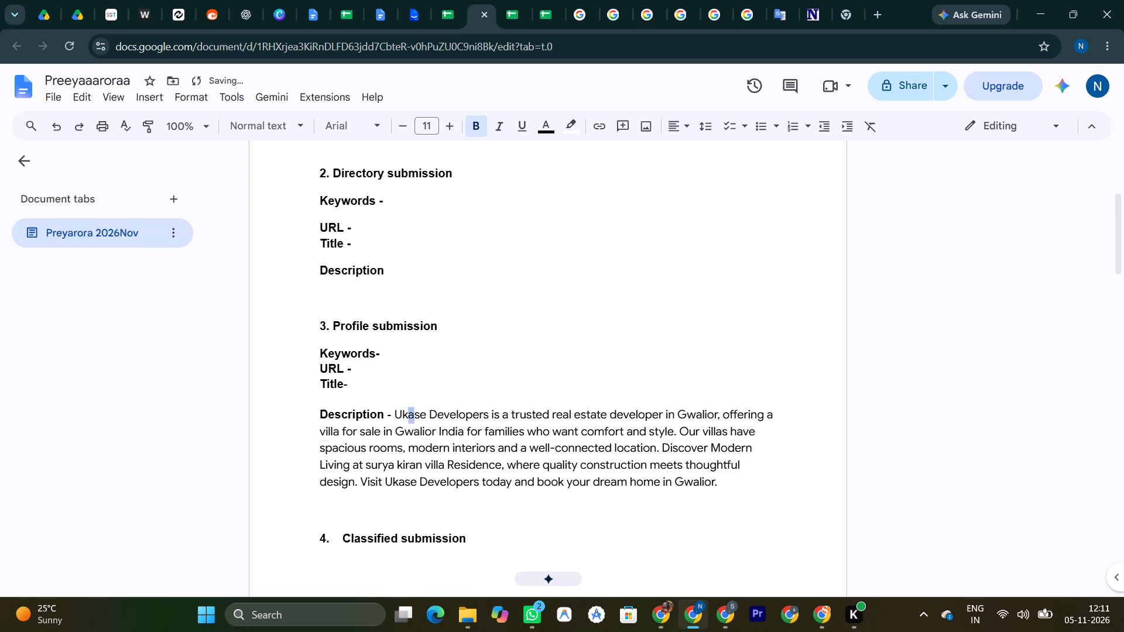
{"action": "left_click_drag", "start_coordinate": [420, 420], "coordinate": [727, 478]}
{"action": "key", "text": "BackSpace"}
{"action": "key", "text": "BackSpace"}
{"action": "key", "text": "BackSpace"}
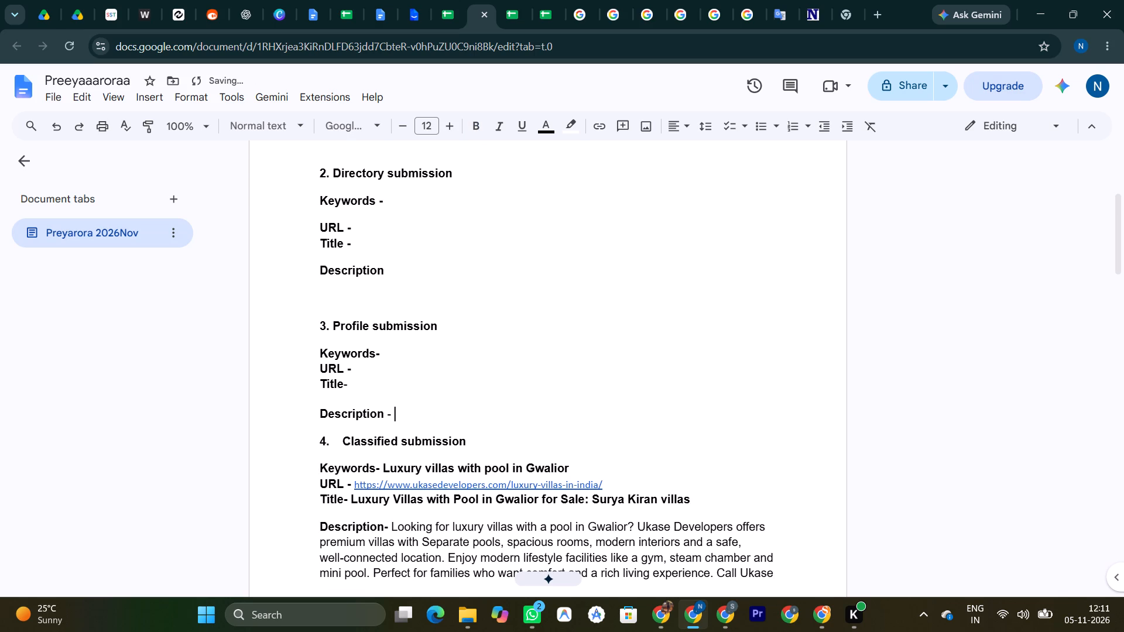
{"action": "key", "text": "shift+Return"}
{"action": "key", "text": "shift+Return"}
{"action": "scroll", "coordinate": [517, 413], "scroll_direction": "down", "scroll_amount": 2}
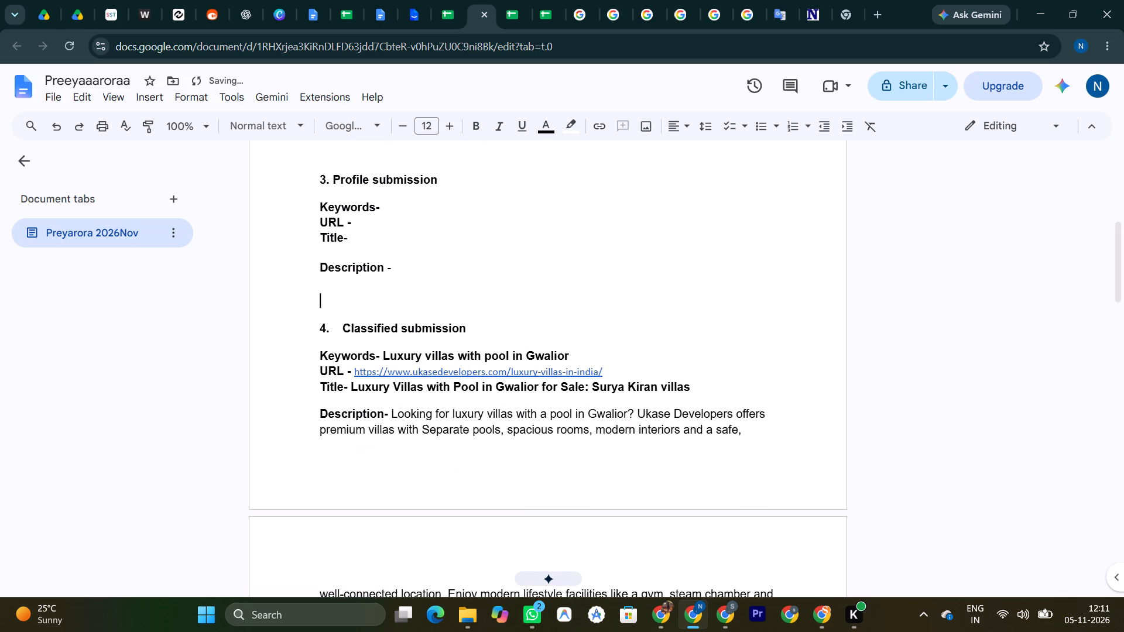
Clear the Keywords, URL and Title content under Classified submission, keeping only the labels.
{"action": "left_click_drag", "start_coordinate": [567, 355], "coordinate": [382, 362]}
{"action": "key", "text": "BackSpace"}
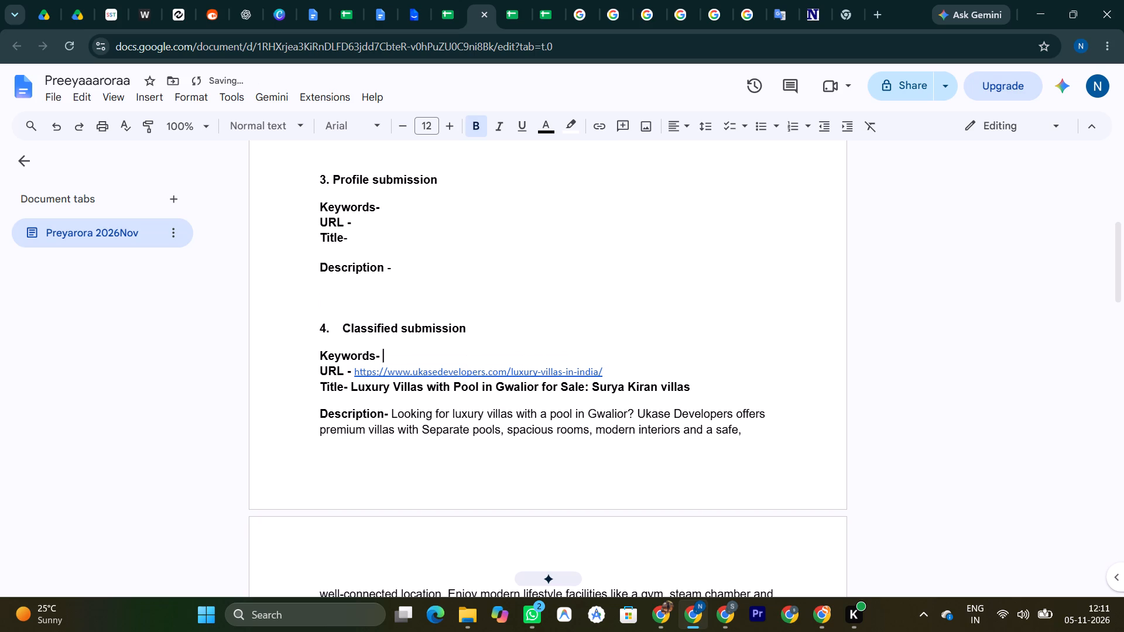
{"action": "left_click_drag", "start_coordinate": [601, 373], "coordinate": [364, 378]}
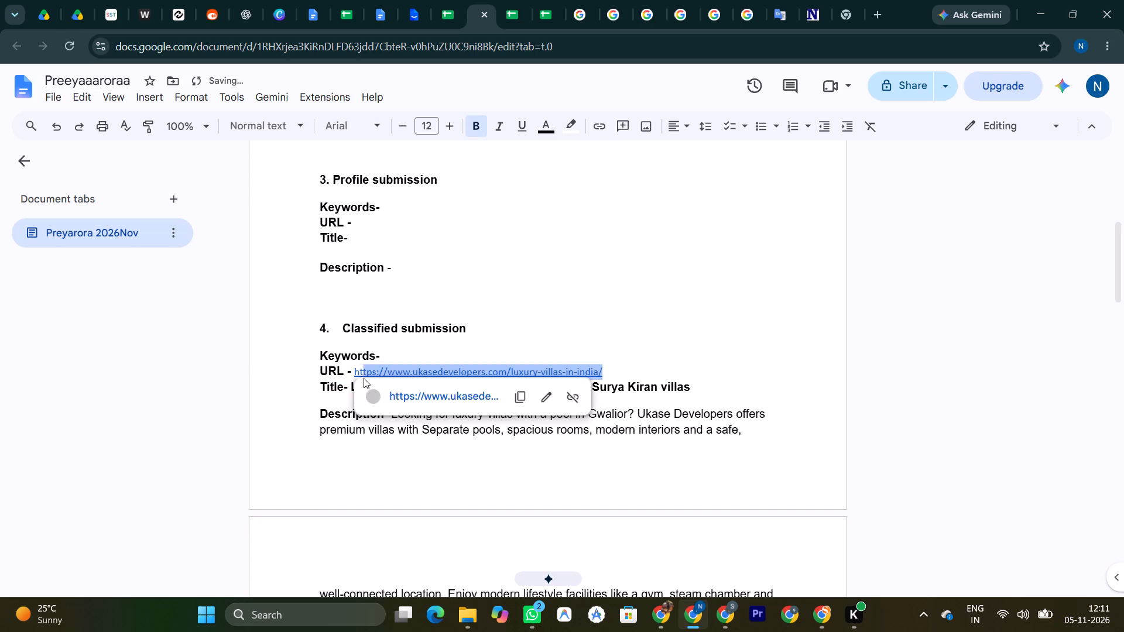
{"action": "left_click_drag", "start_coordinate": [364, 378], "coordinate": [359, 378]}
{"action": "key", "text": "BackSpace"}
{"action": "key", "text": "BackSpace"}
{"action": "left_click_drag", "start_coordinate": [695, 387], "coordinate": [355, 391]}
{"action": "key", "text": "BackSpace"}
{"action": "key", "text": "BackSpace"}
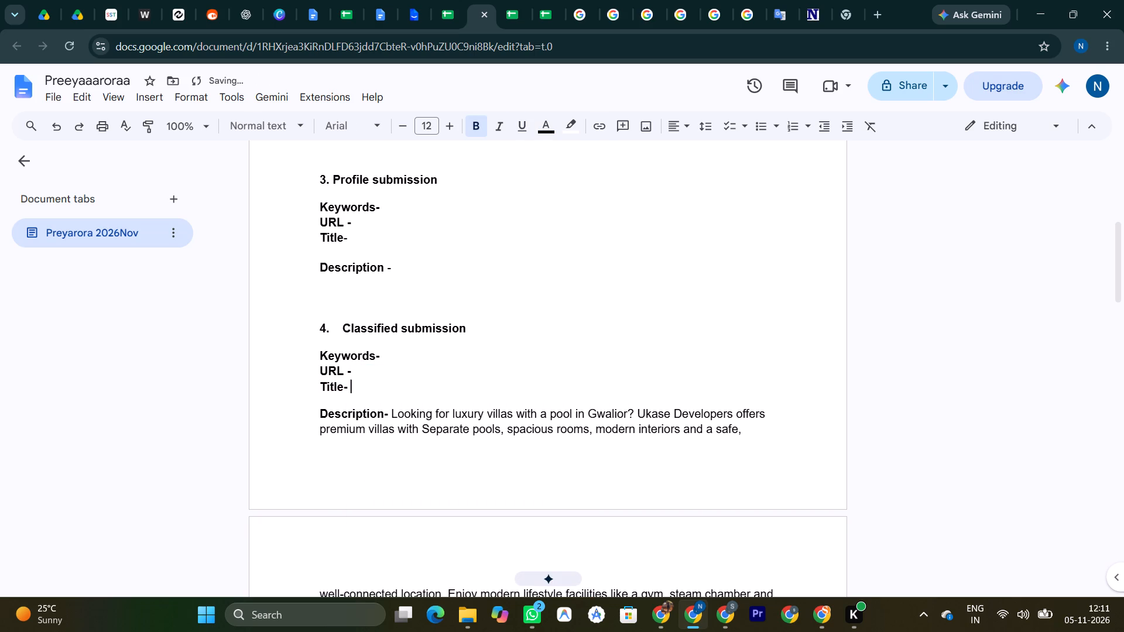
Delete the whole Description text under Classified submission, across the page break, keeping only the Description label.
{"action": "left_click_drag", "start_coordinate": [751, 437], "coordinate": [400, 416]}
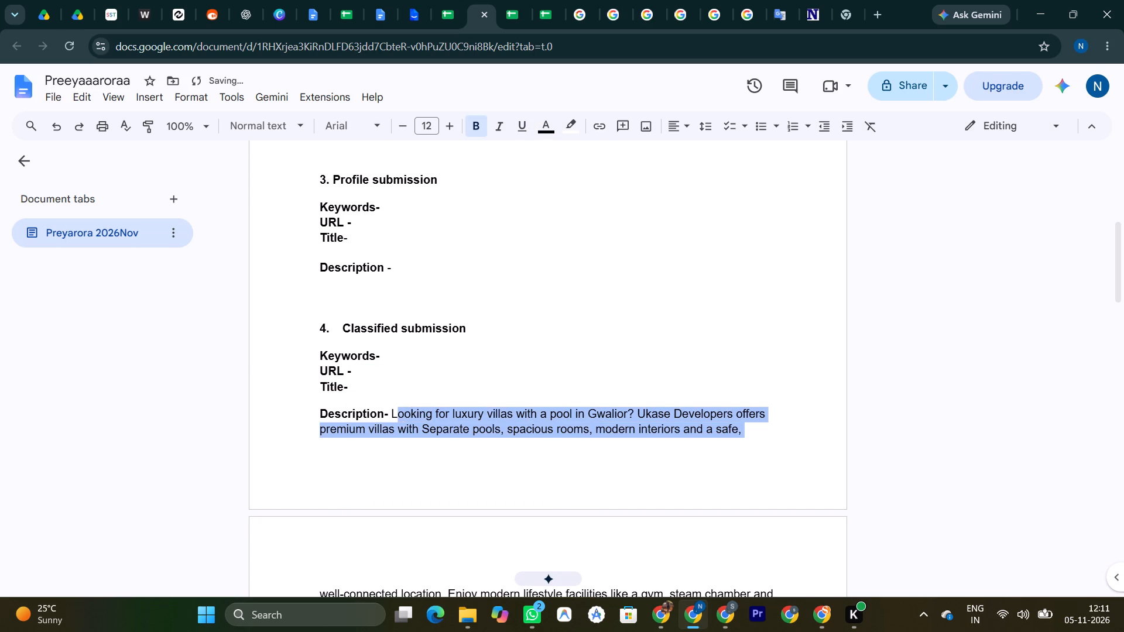
{"action": "left_click_drag", "start_coordinate": [400, 416], "coordinate": [403, 414]}
{"action": "key", "text": "BackSpace"}
{"action": "left_click_drag", "start_coordinate": [772, 430], "coordinate": [485, 419]}
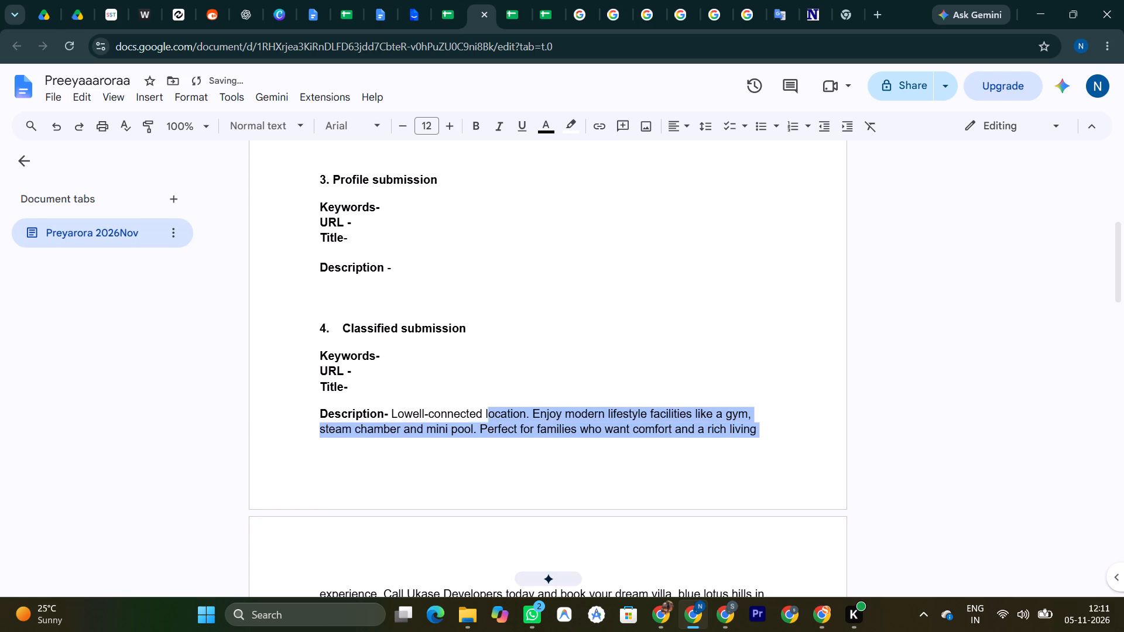
{"action": "left_click_drag", "start_coordinate": [485, 419], "coordinate": [409, 414]}
{"action": "key", "text": "BackSpace"}
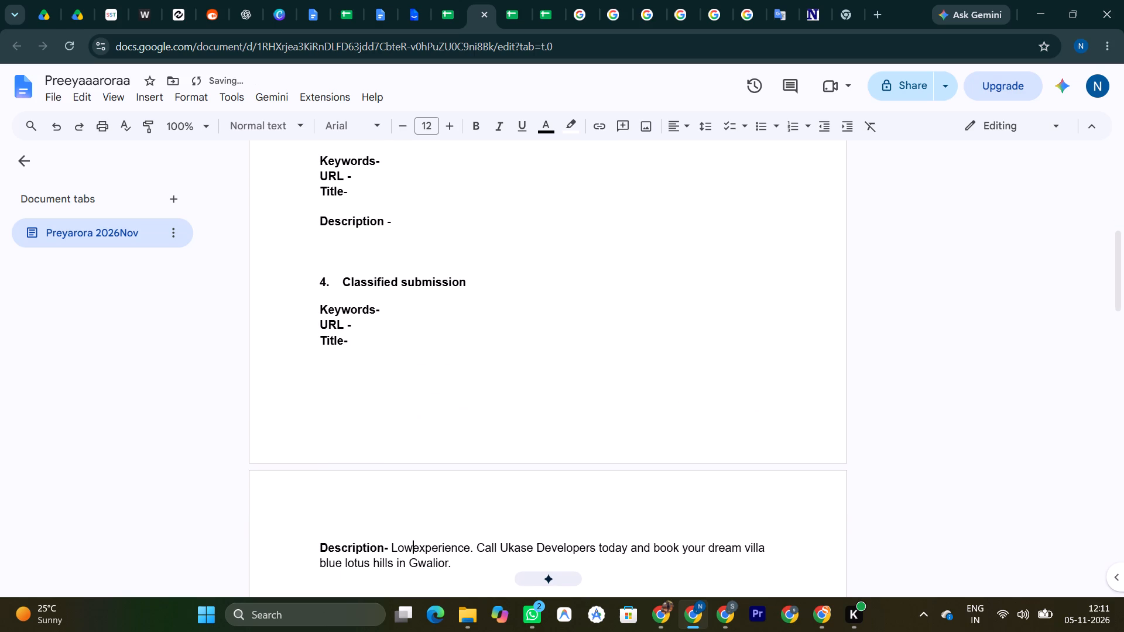
{"action": "scroll", "coordinate": [434, 343], "scroll_direction": "down", "scroll_amount": 4}
{"action": "left_click_drag", "start_coordinate": [455, 274], "coordinate": [398, 260]}
{"action": "key", "text": "BackSpace"}
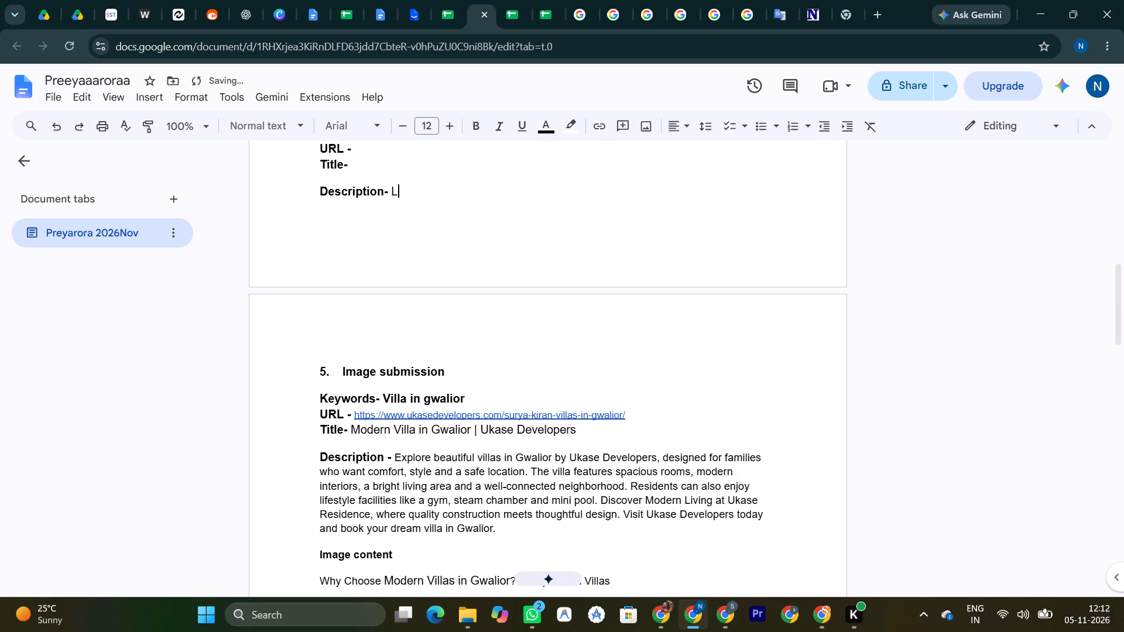
{"action": "key", "text": "BackSpace"}
{"action": "key", "text": "BackSpace"}
{"action": "key", "text": "shift+Return"}
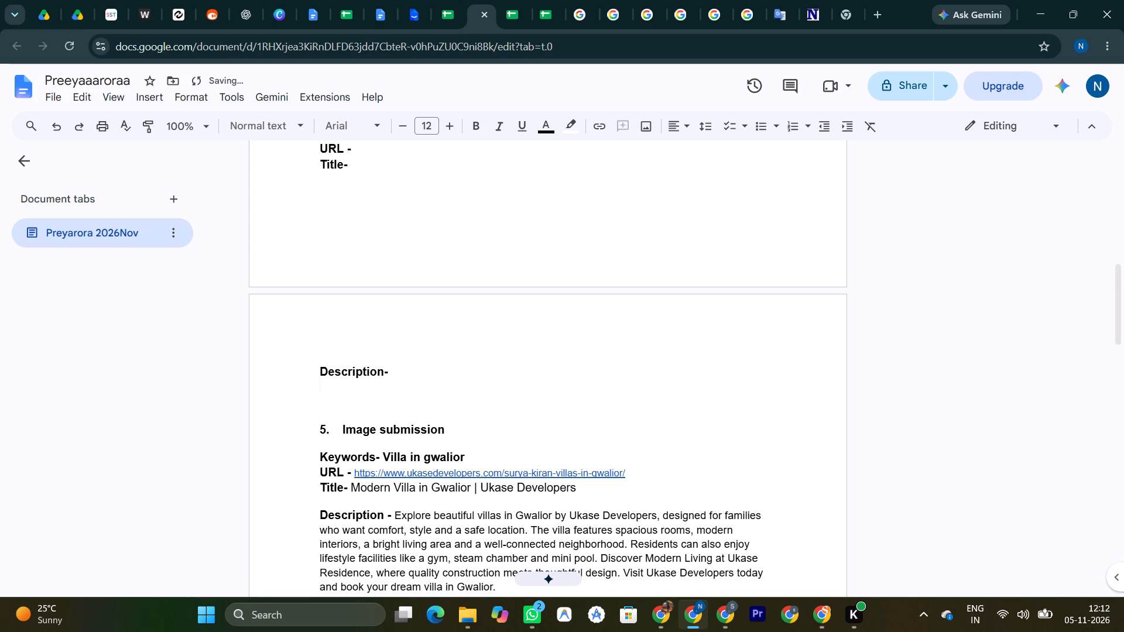
{"action": "key", "text": "BackSpace"}
Clear the Keywords, URL and Title content under Image submission, keeping only the labels.
{"action": "scroll", "coordinate": [458, 271], "scroll_direction": "down", "scroll_amount": 3}
{"action": "scroll", "coordinate": [457, 258], "scroll_direction": "up", "scroll_amount": 1}
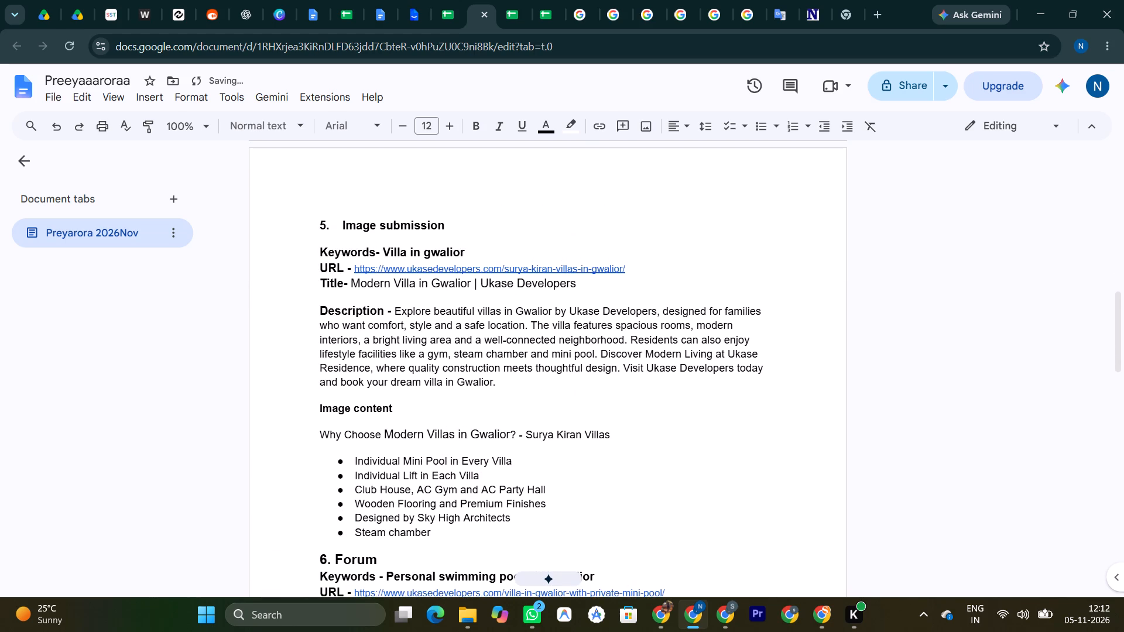
{"action": "left_click_drag", "start_coordinate": [462, 257], "coordinate": [395, 260]}
{"action": "key", "text": "BackSpace"}
{"action": "key", "text": "BackSpace"}
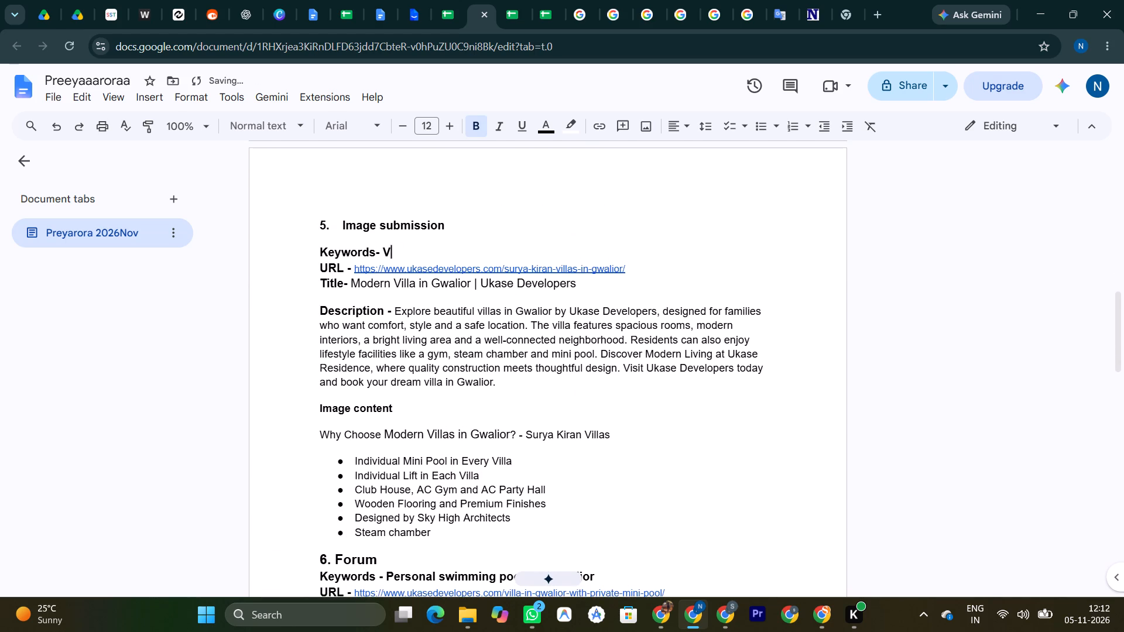
{"action": "key", "text": "BackSpace"}
{"action": "left_click_drag", "start_coordinate": [626, 270], "coordinate": [409, 280]}
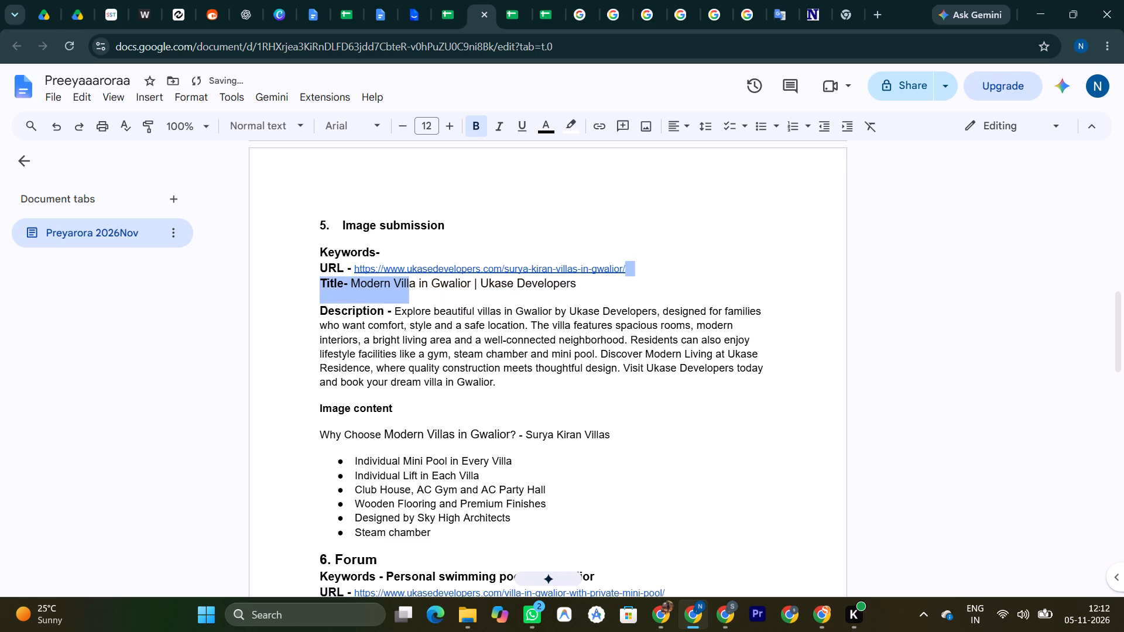
{"action": "left_click_drag", "start_coordinate": [409, 280], "coordinate": [358, 265]}
{"action": "key", "text": "BackSpace"}
{"action": "key", "text": "BackSpace"}
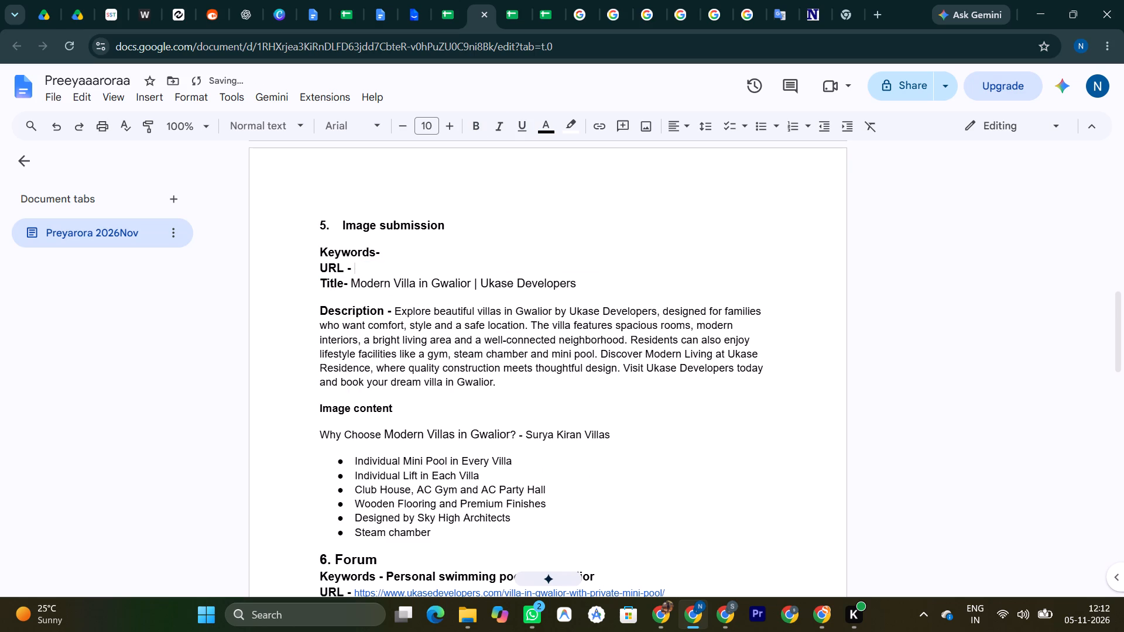
{"action": "left_click_drag", "start_coordinate": [576, 288], "coordinate": [359, 284]}
{"action": "key", "text": "BackSpace"}
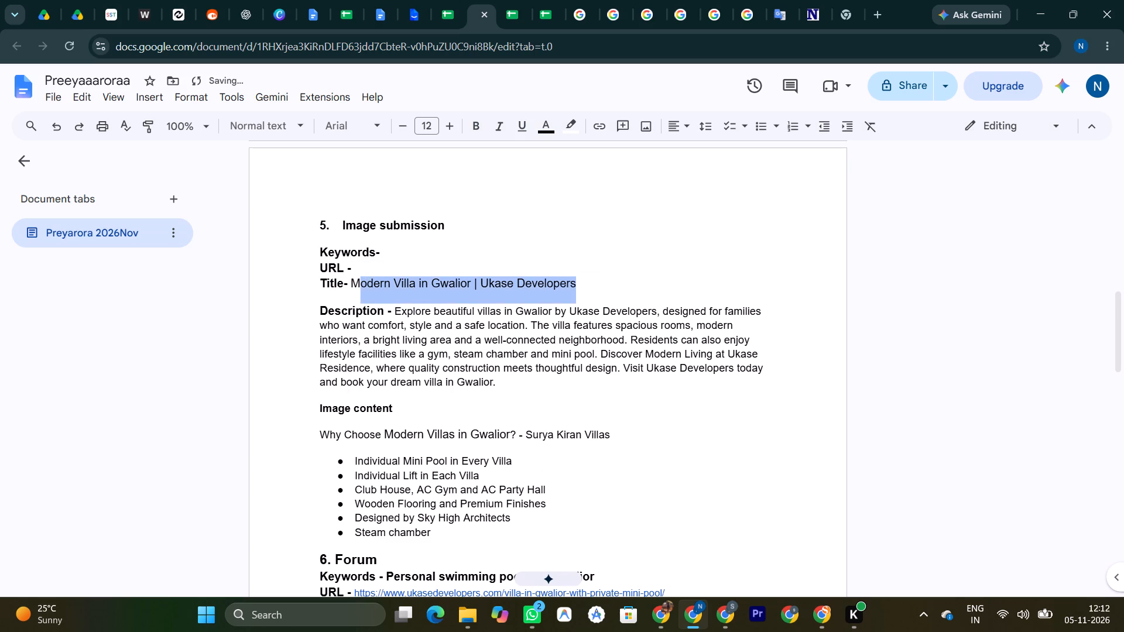
{"action": "key", "text": "BackSpace"}
Delete the Description text under Image submission and put the Image content label back on its own line below Description.
{"action": "left_click_drag", "start_coordinate": [403, 315], "coordinate": [513, 386]}
{"action": "key", "text": "BackSpace"}
{"action": "key", "text": "BackSpace"}
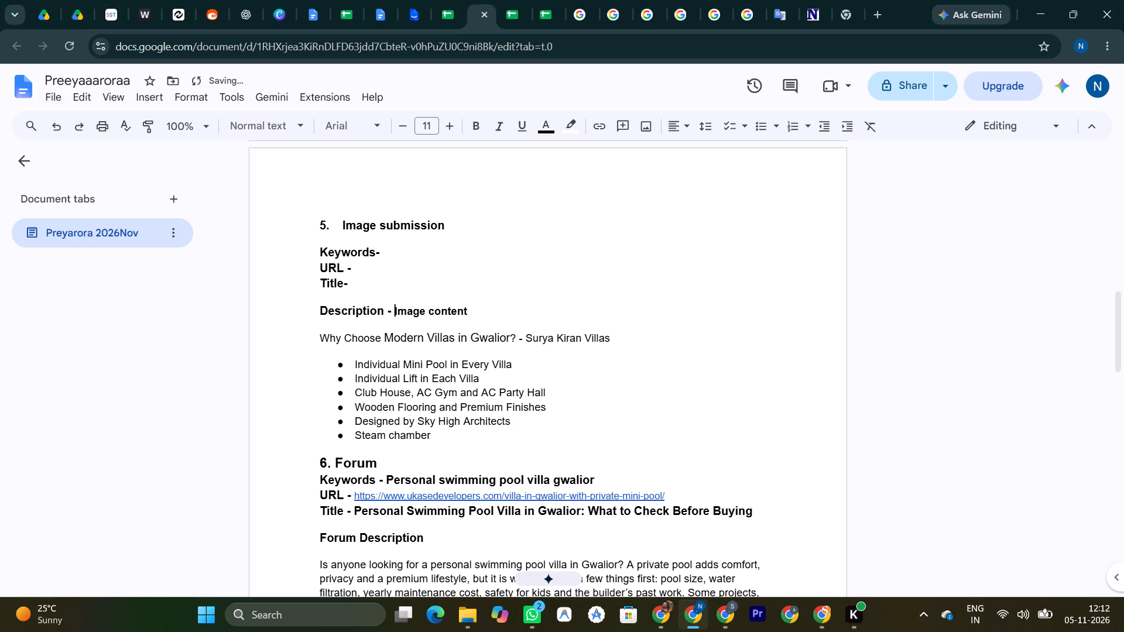
{"action": "key", "text": "shift+Return"}
{"action": "key", "text": "shift+Return"}
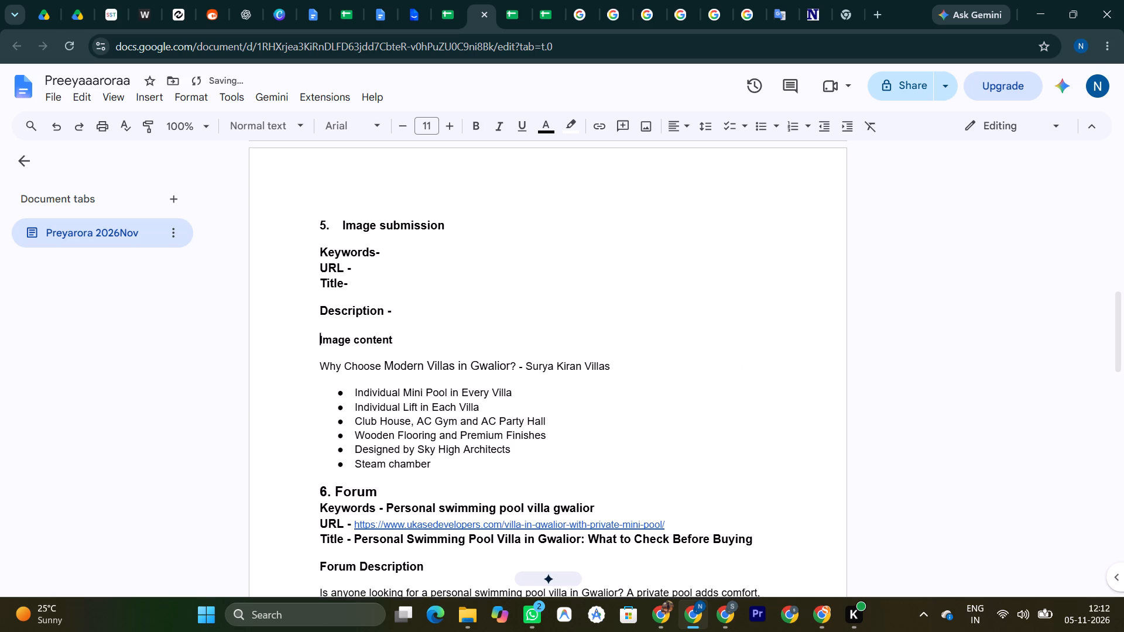
Add an empty line after the Steam chamber bullet to separate the image content from the Forum section.
{"action": "scroll", "coordinate": [465, 338], "scroll_direction": "down", "scroll_amount": 2}
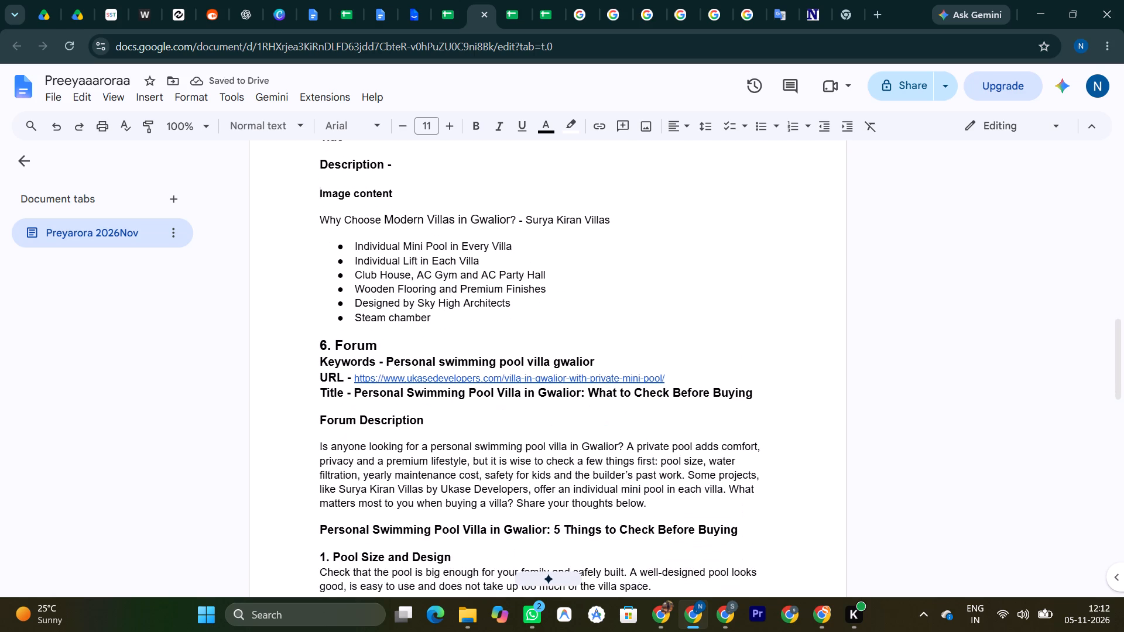
{"action": "left_click", "coordinate": [447, 319]}
{"action": "key", "text": "shift+Return"}
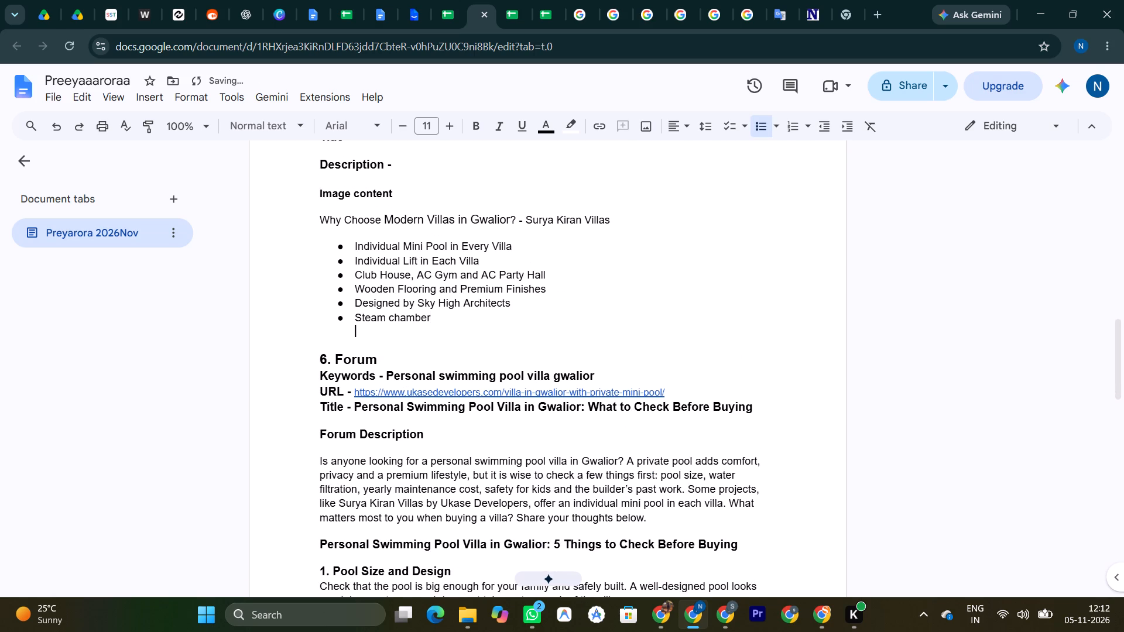
Clear the Keywords, URL and Title content under Forum, keeping only the labels.
{"action": "left_click_drag", "start_coordinate": [611, 379], "coordinate": [386, 378]}
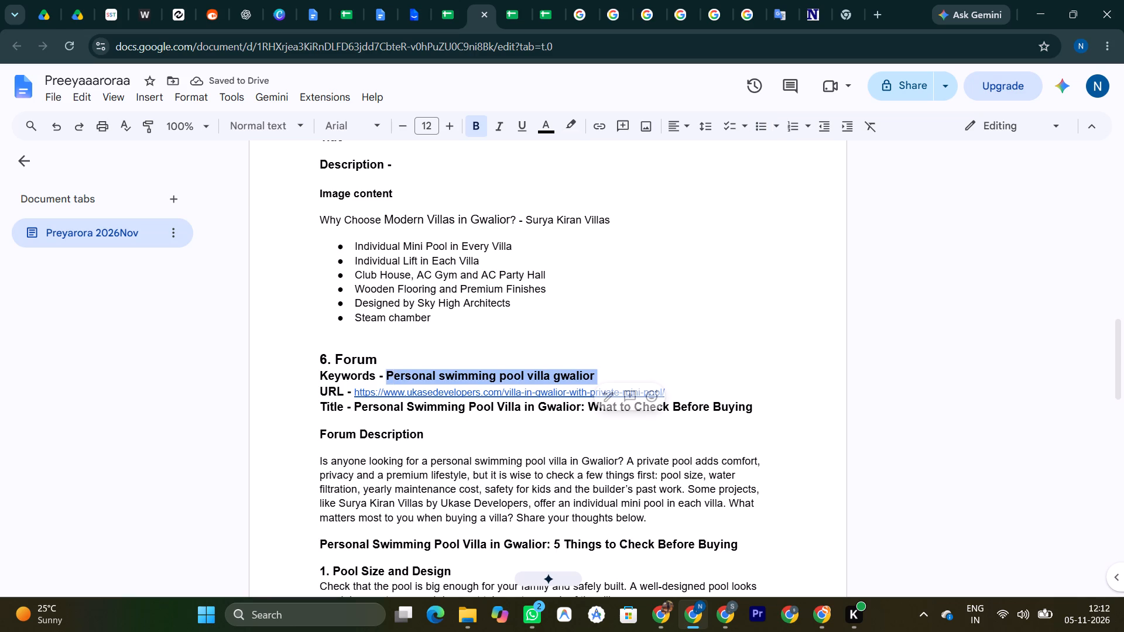
{"action": "key", "text": "BackSpace"}
{"action": "left_click_drag", "start_coordinate": [684, 394], "coordinate": [354, 403]}
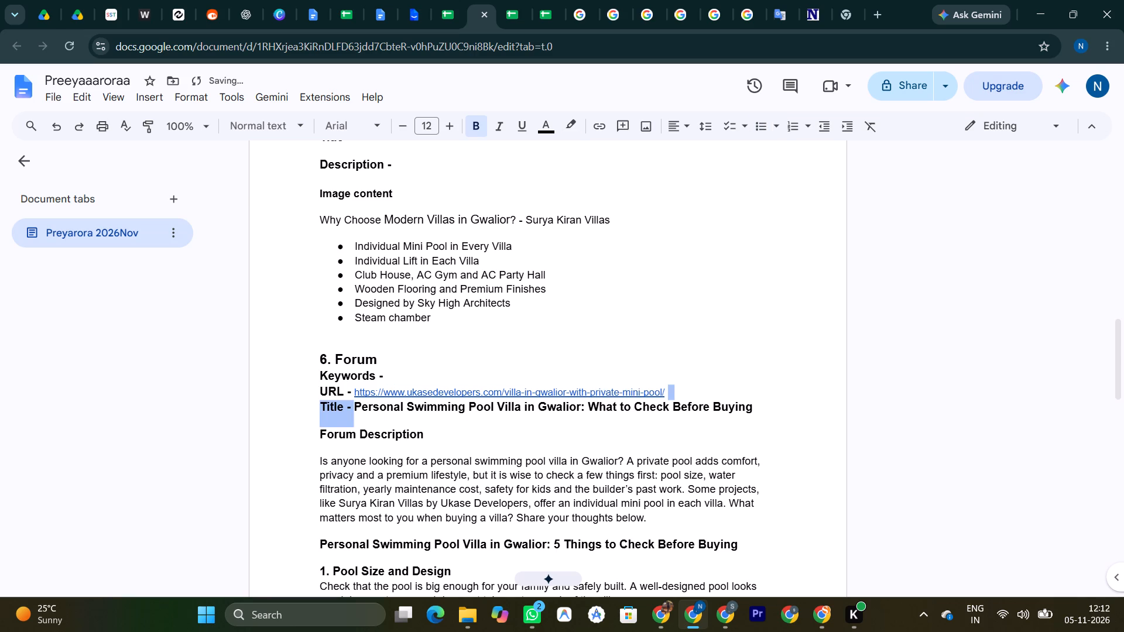
{"action": "left_click_drag", "start_coordinate": [354, 403], "coordinate": [357, 394]}
{"action": "key", "text": "BackSpace"}
{"action": "key", "text": "BackSpace"}
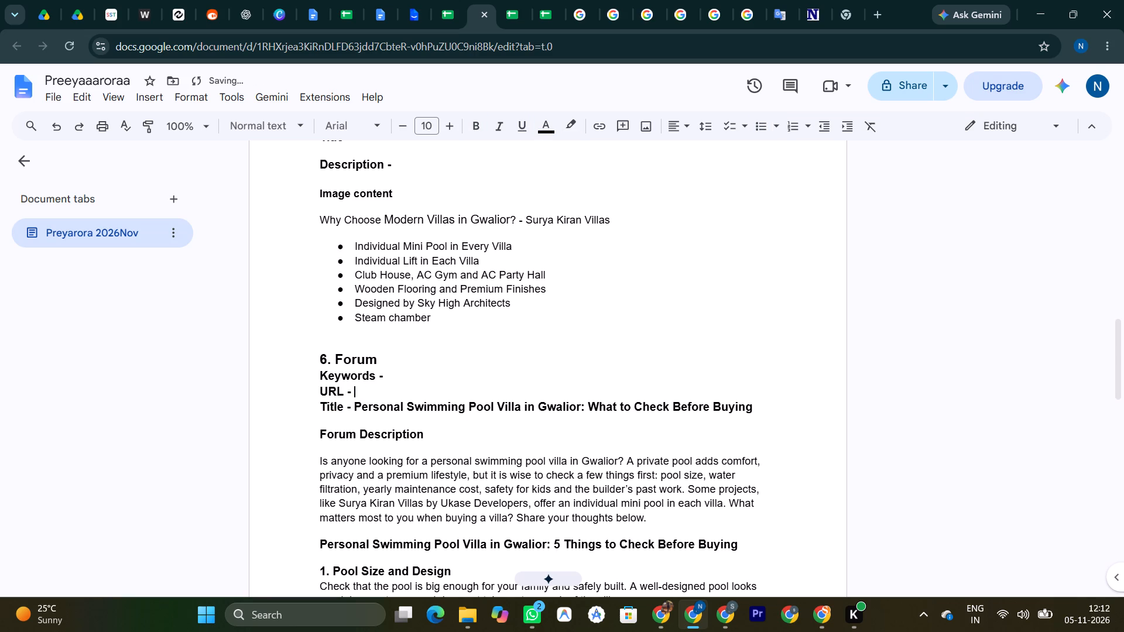
{"action": "left_click_drag", "start_coordinate": [754, 408], "coordinate": [371, 414]}
{"action": "key", "text": "BackSpace"}
{"action": "key", "text": "BackSpace"}
{"action": "key", "text": "BackSpace"}
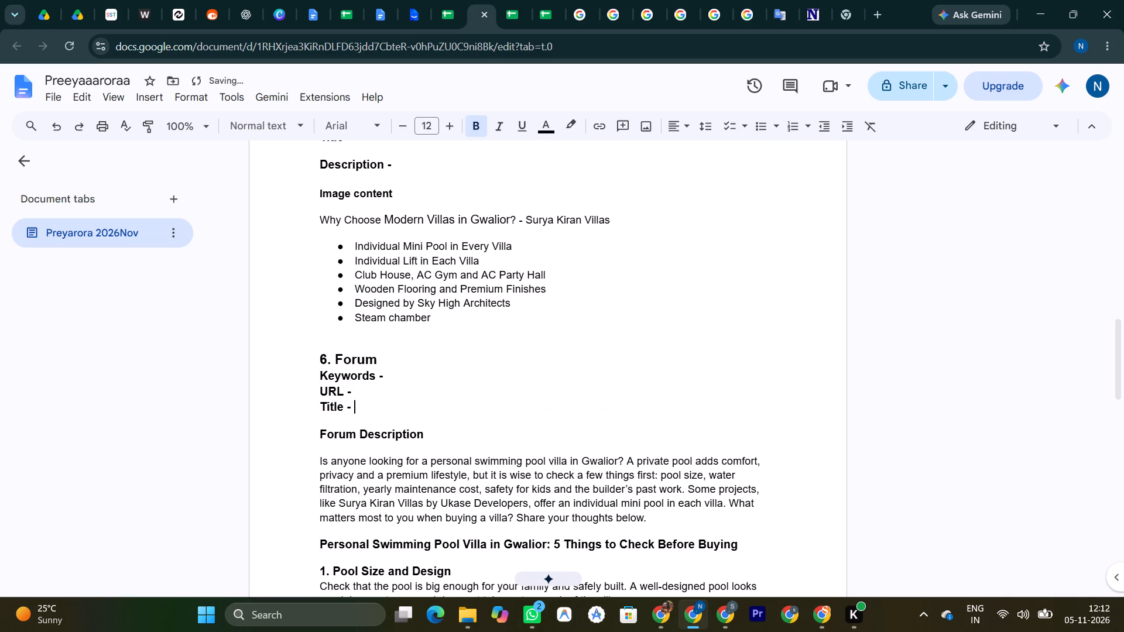
Review the remaining Forum text and check the cleared sections back up to the SAGA November Content title.
{"action": "scroll", "coordinate": [528, 368], "scroll_direction": "down", "scroll_amount": 1}
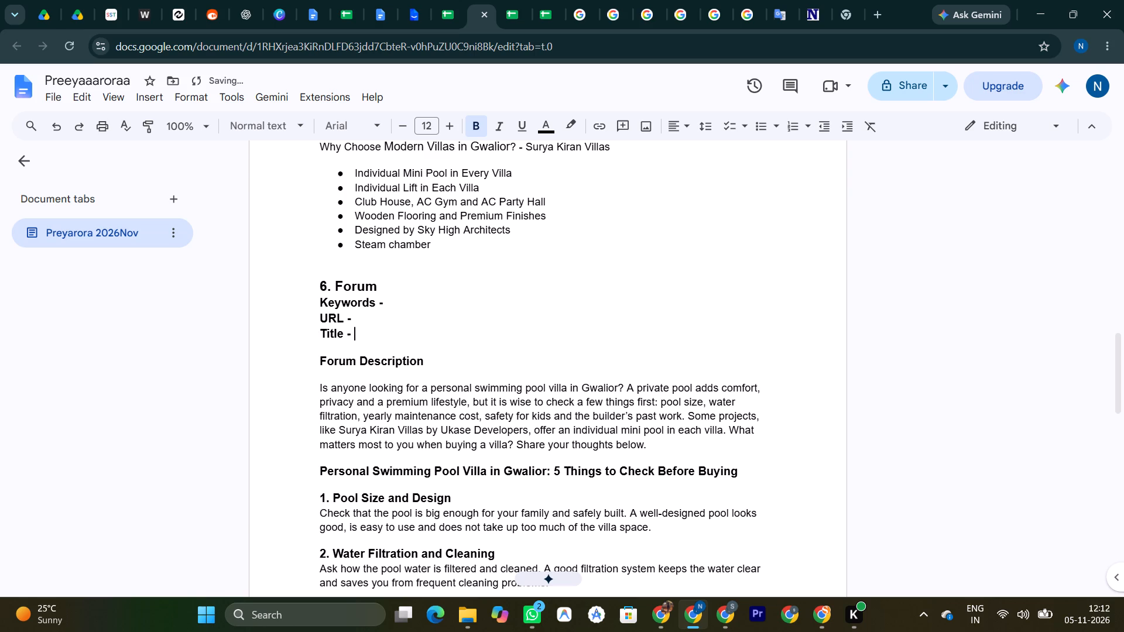
{"action": "scroll", "coordinate": [611, 348], "scroll_direction": "up", "scroll_amount": 3}
{"action": "scroll", "coordinate": [611, 348], "scroll_direction": "down", "scroll_amount": 5}
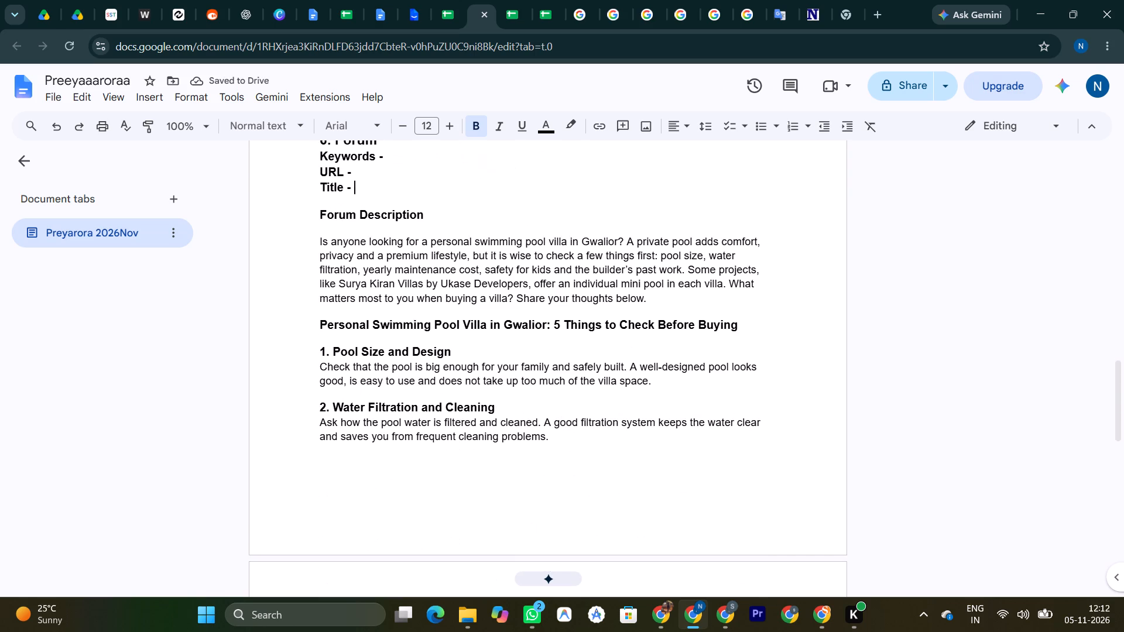
{"action": "left_click_drag", "start_coordinate": [654, 300], "coordinate": [647, 301]}
{"action": "scroll", "coordinate": [647, 301], "scroll_direction": "down", "scroll_amount": 9}
{"action": "scroll", "coordinate": [647, 301], "scroll_direction": "up", "scroll_amount": 18}
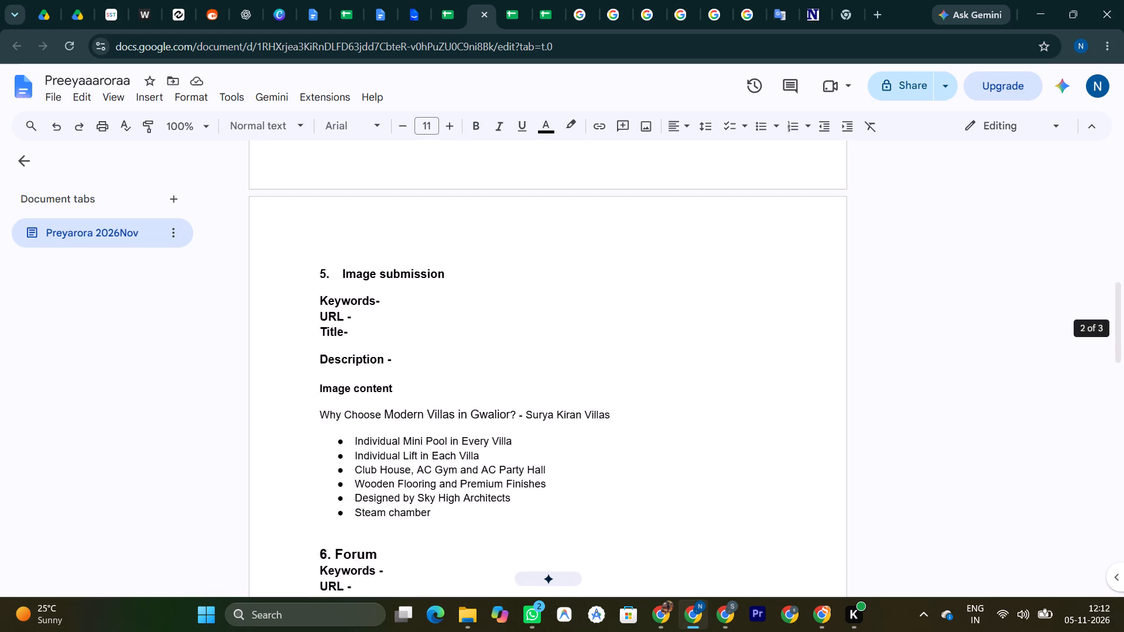
{"action": "scroll", "coordinate": [647, 301], "scroll_direction": "up", "scroll_amount": 12}
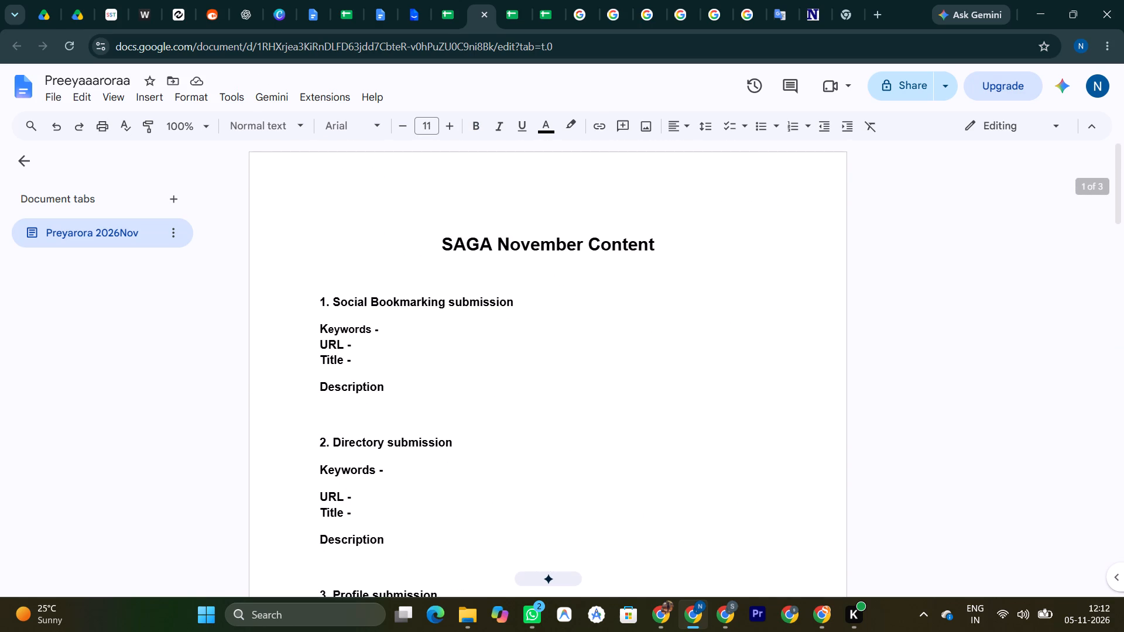
Copy the SBM keyword Best Leadership Coaching India from the November plan of action into the Keywords line under Social Bookmarking submission.
{"action": "left_click", "coordinate": [410, 336]}
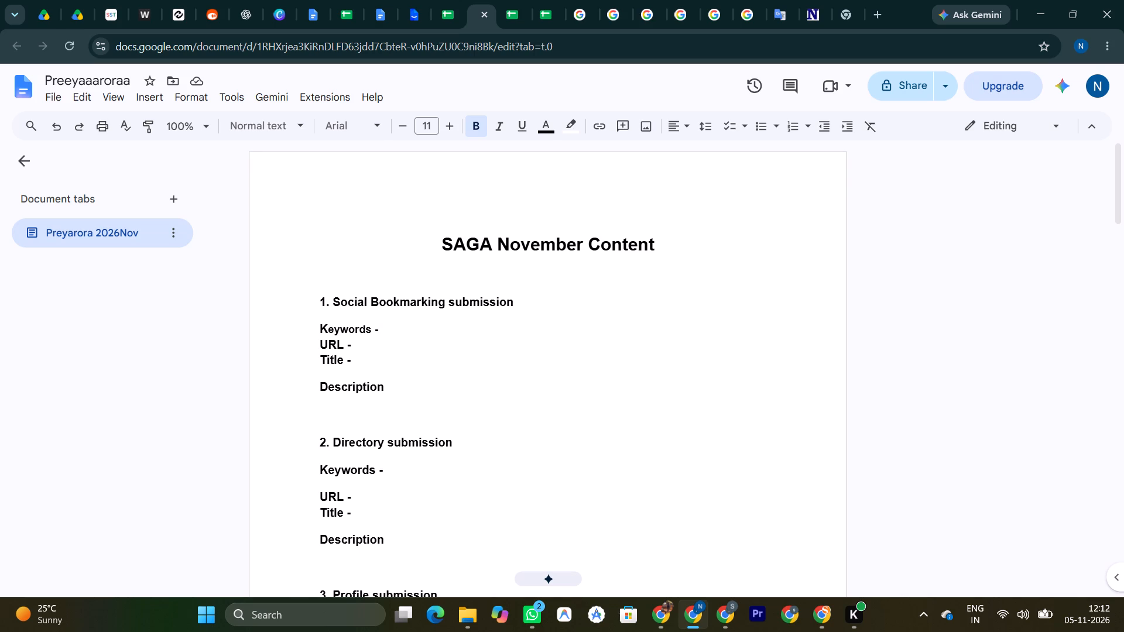
{"action": "left_click", "coordinate": [409, 338]}
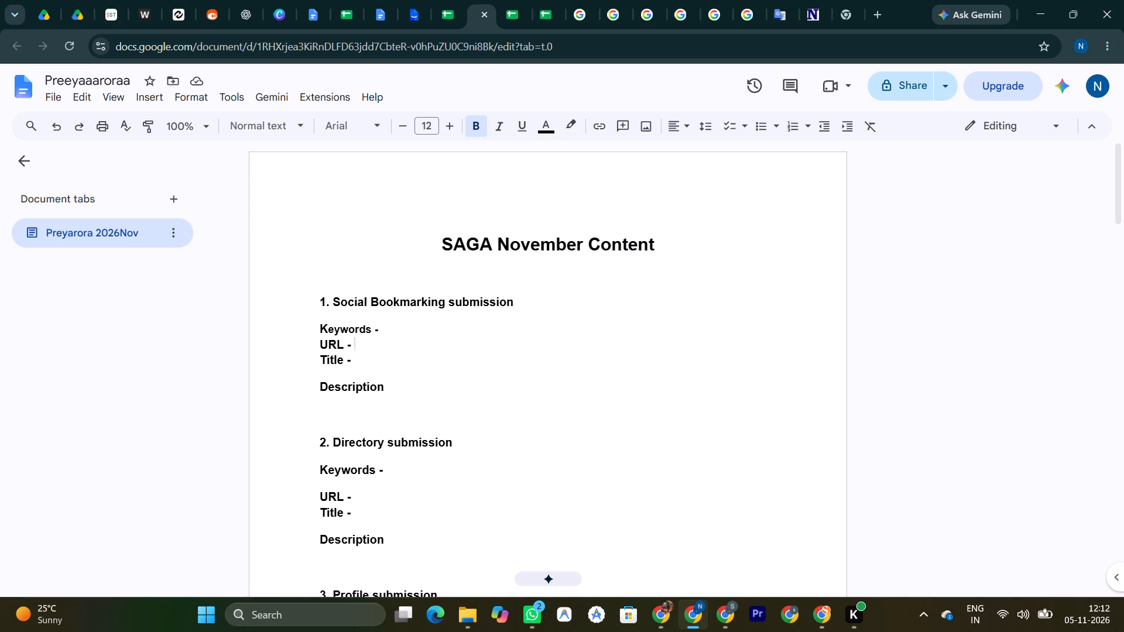
{"action": "left_click", "coordinate": [402, 330]}
{"action": "left_click", "coordinate": [519, 0]}
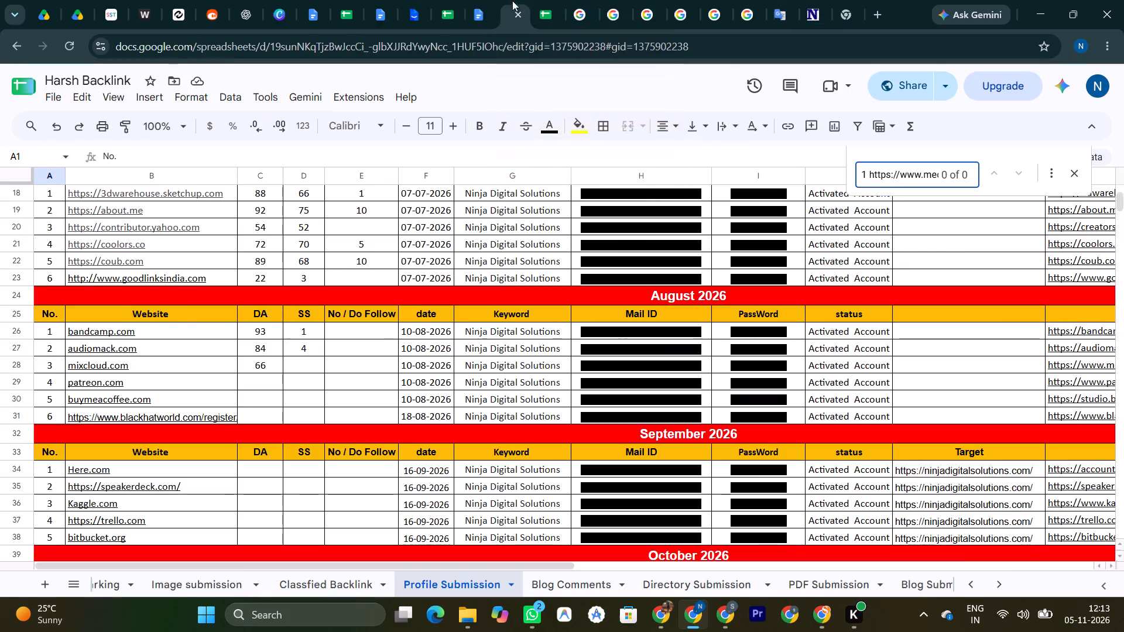
{"action": "left_click", "coordinate": [458, 0]}
{"action": "left_click", "coordinate": [567, 386]}
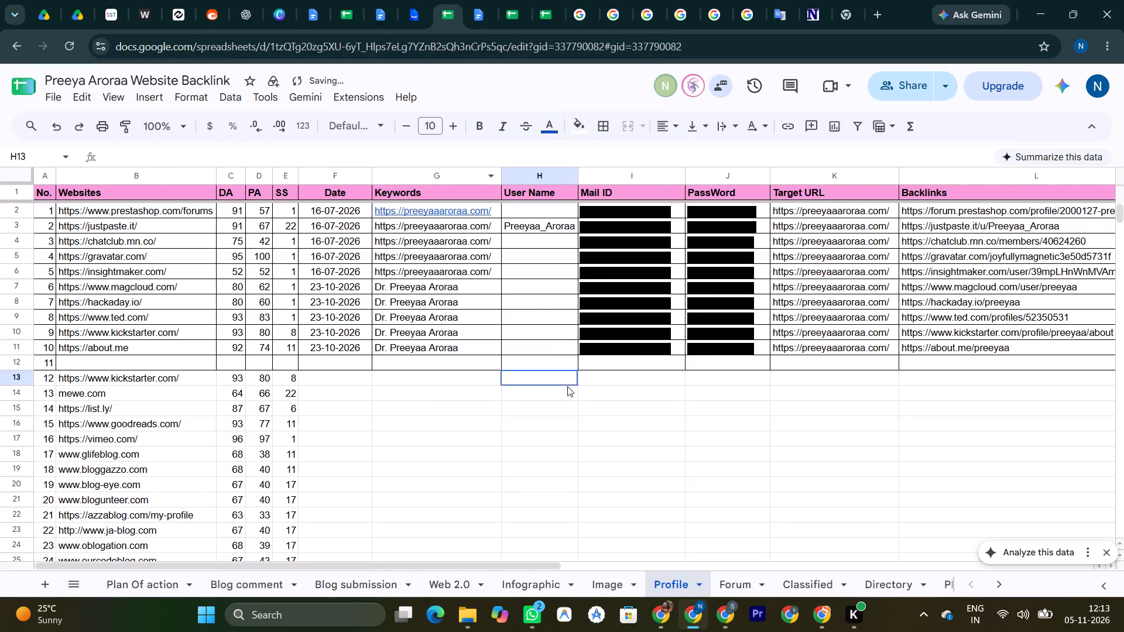
{"action": "left_click", "coordinate": [147, 592]}
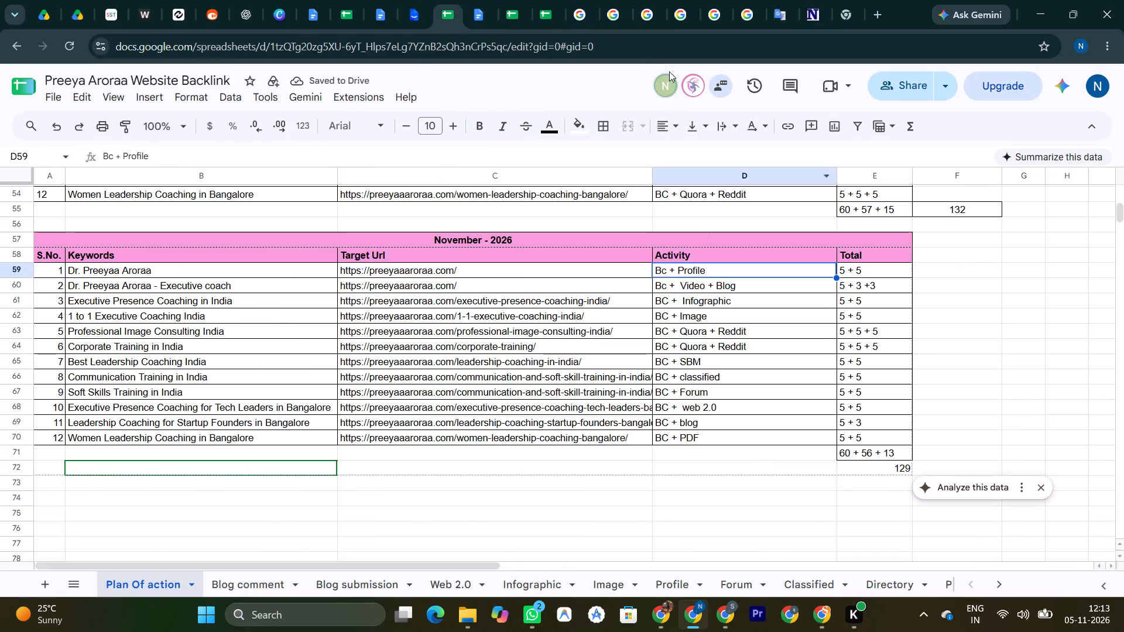
{"action": "left_click", "coordinate": [470, 0]}
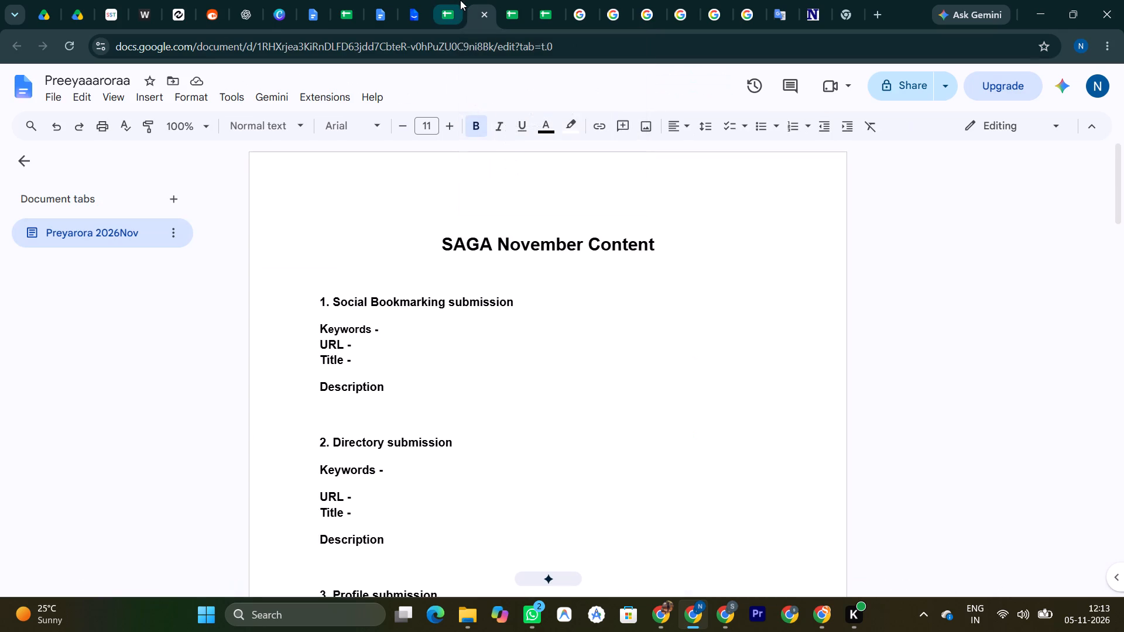
{"action": "left_click", "coordinate": [460, 0]}
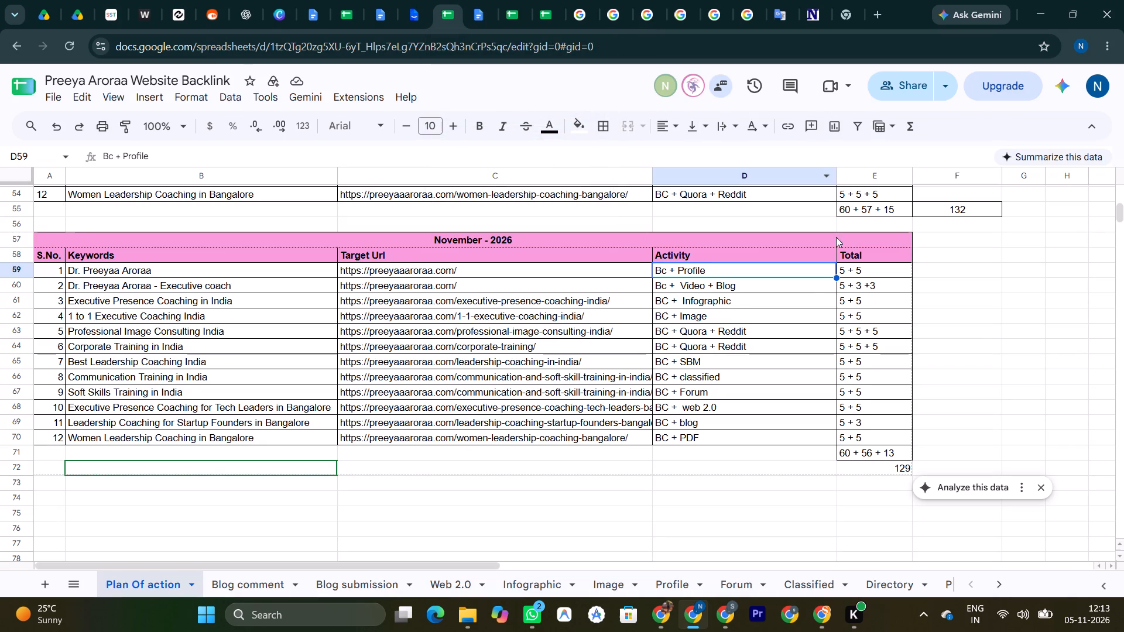
{"action": "left_click", "coordinate": [717, 363]}
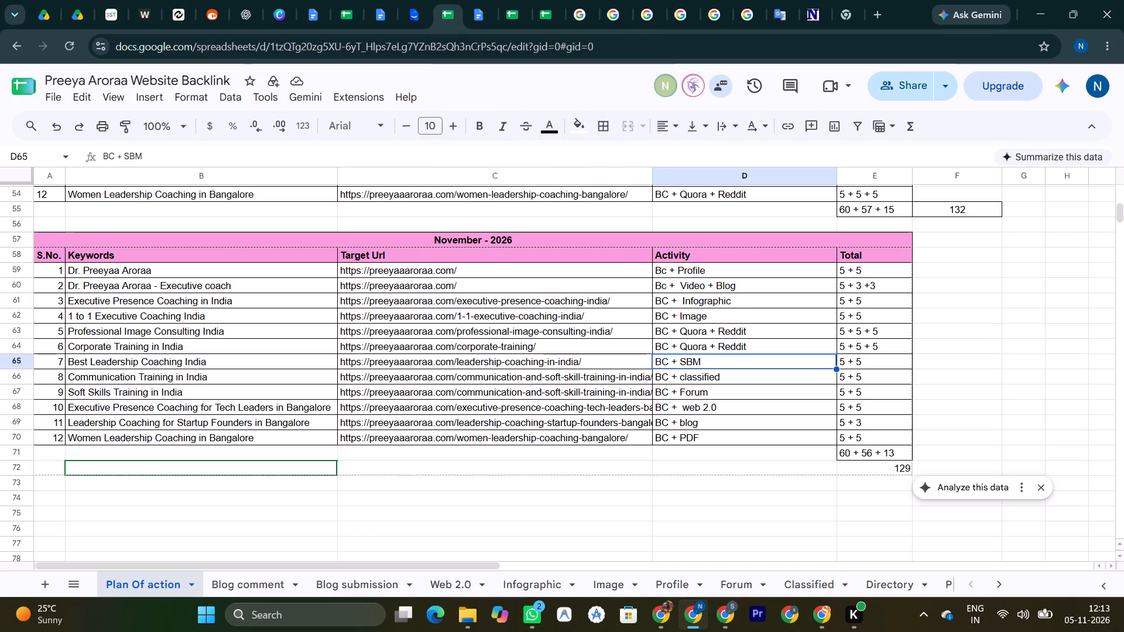
{"action": "left_click", "coordinate": [4, 362]}
{"action": "left_click", "coordinate": [320, 361]}
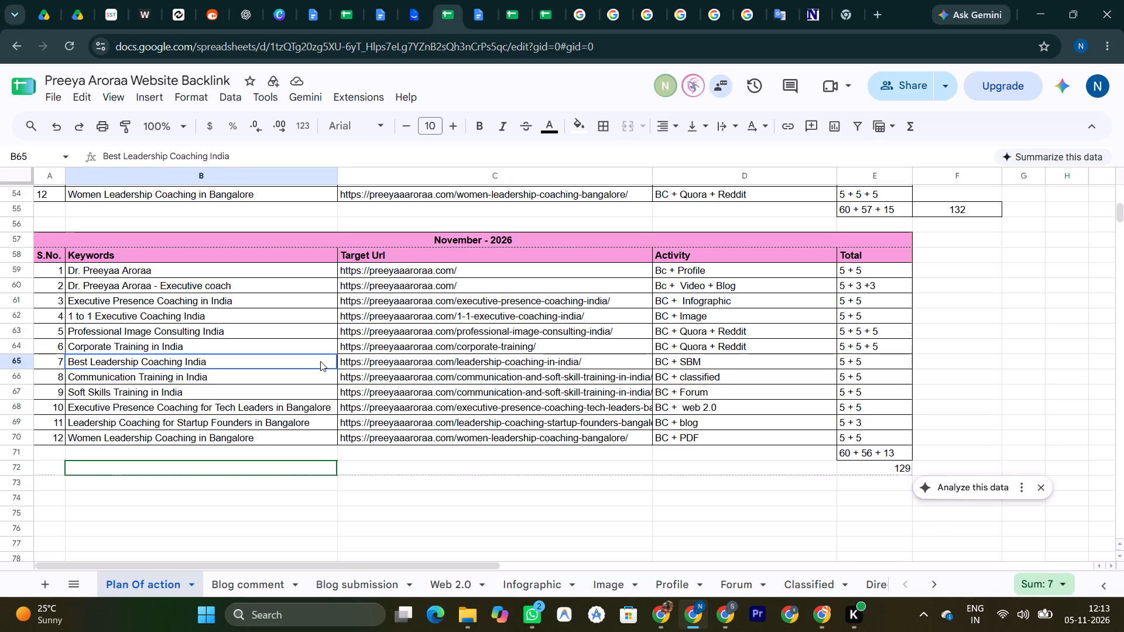
{"action": "key", "text": "ctrl+c"}
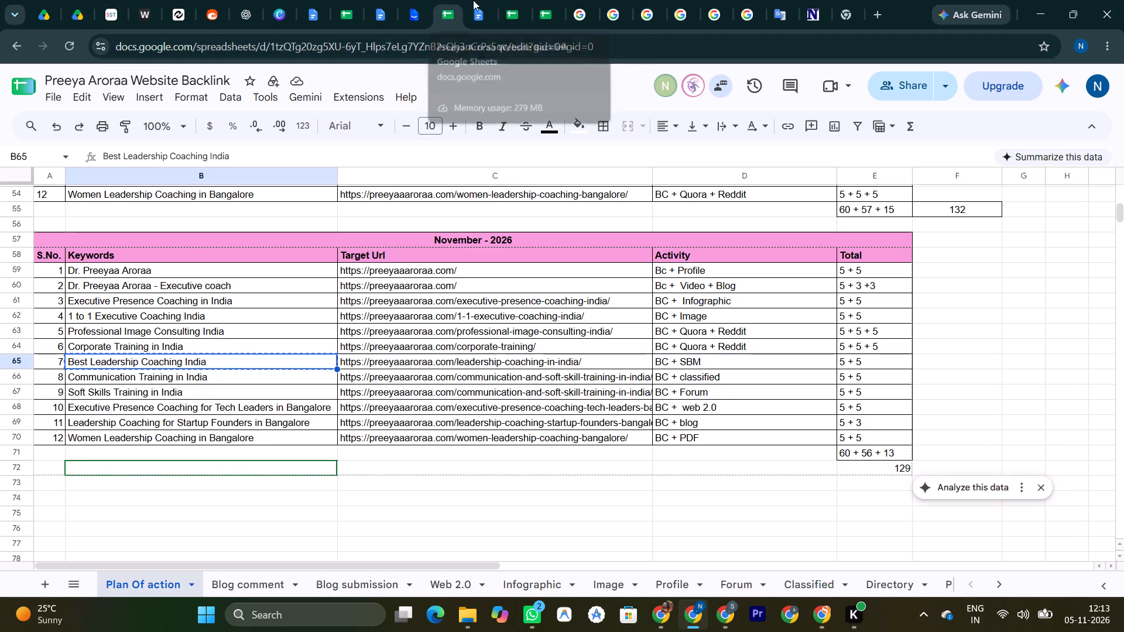
{"action": "left_click", "coordinate": [478, 0]}
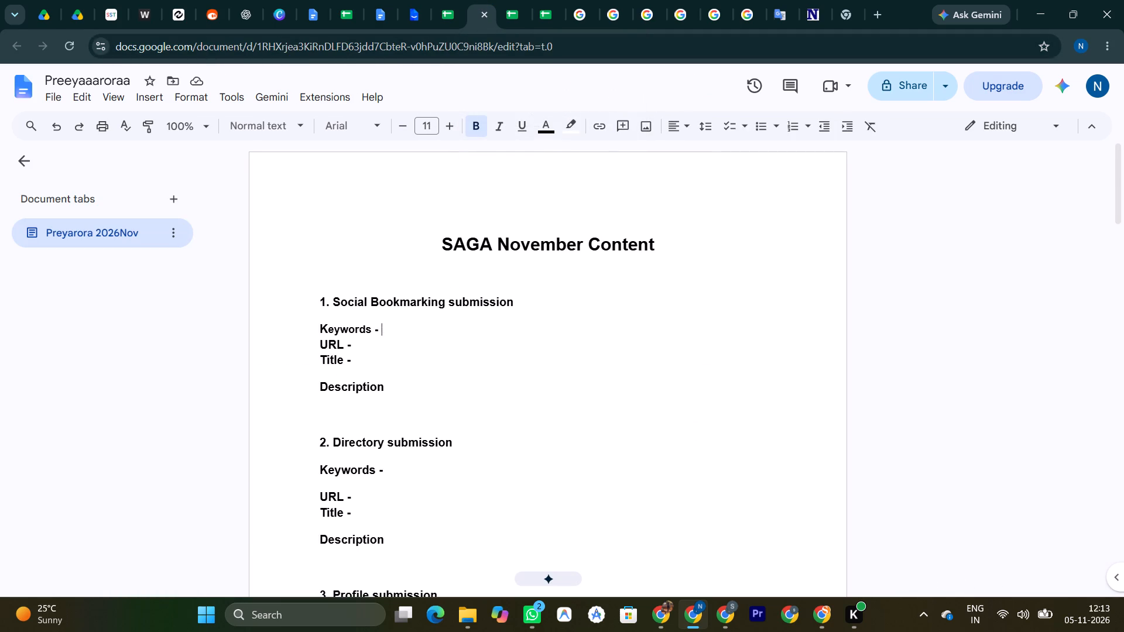
{"action": "key", "text": "ctrl+v"}
{"action": "left_click", "coordinate": [404, 346]}
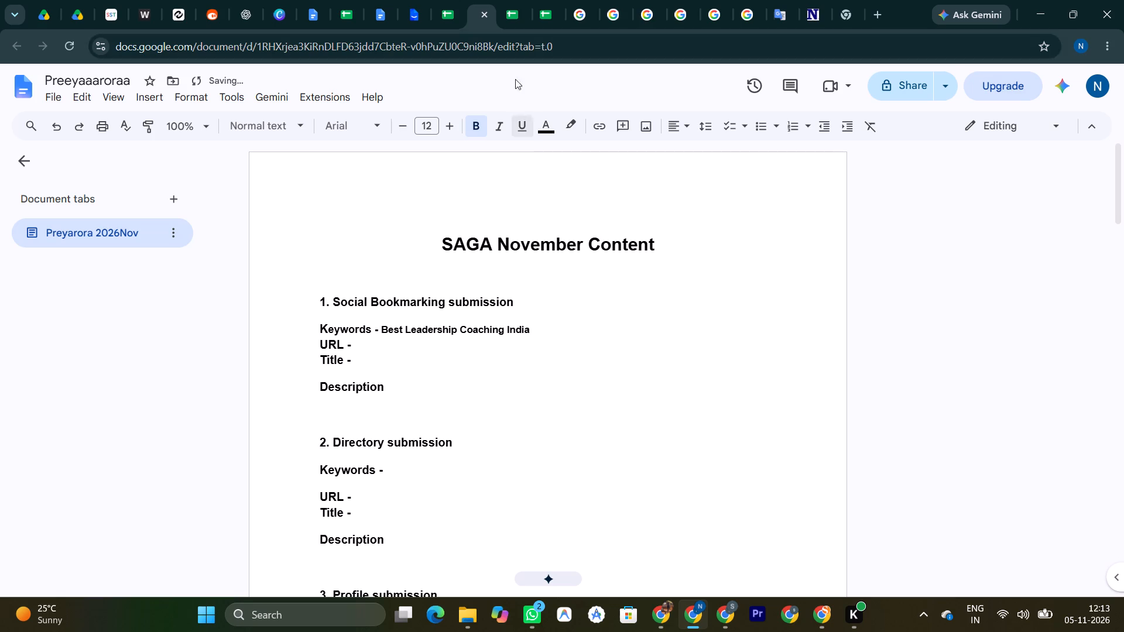
{"action": "left_click", "coordinate": [457, 0]}
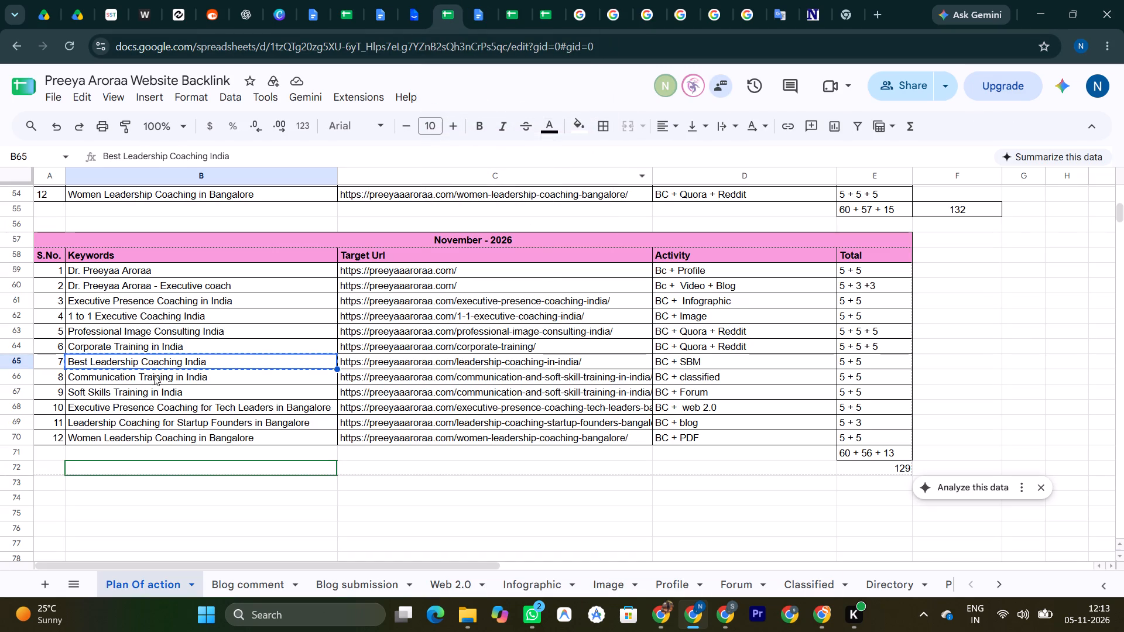
{"action": "left_click", "coordinate": [8, 362]}
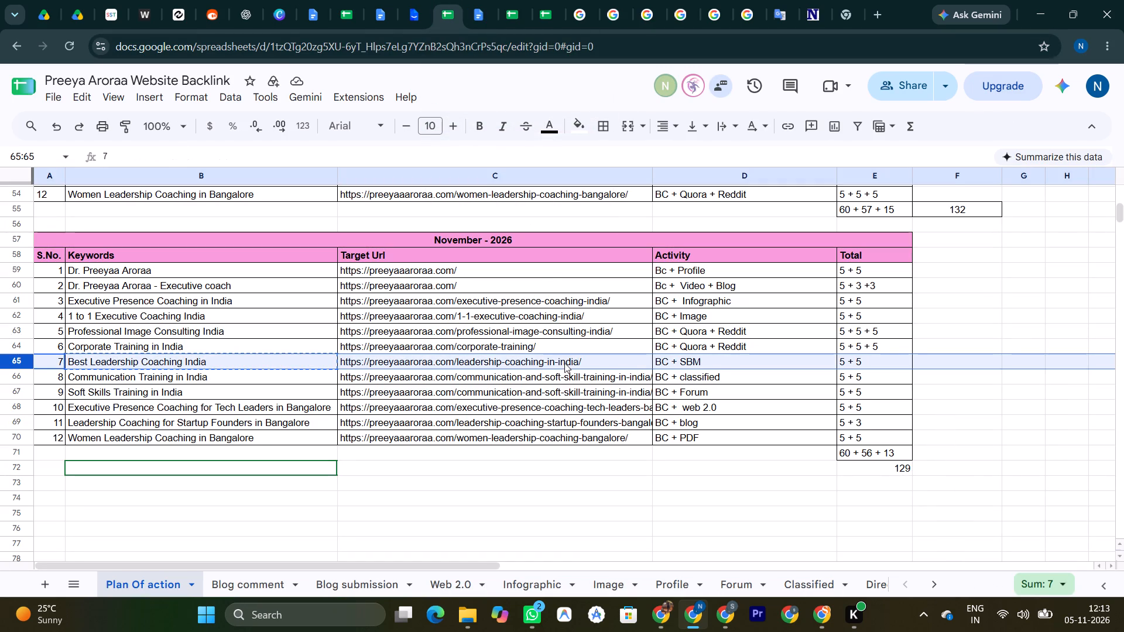
{"action": "left_click", "coordinate": [623, 359]}
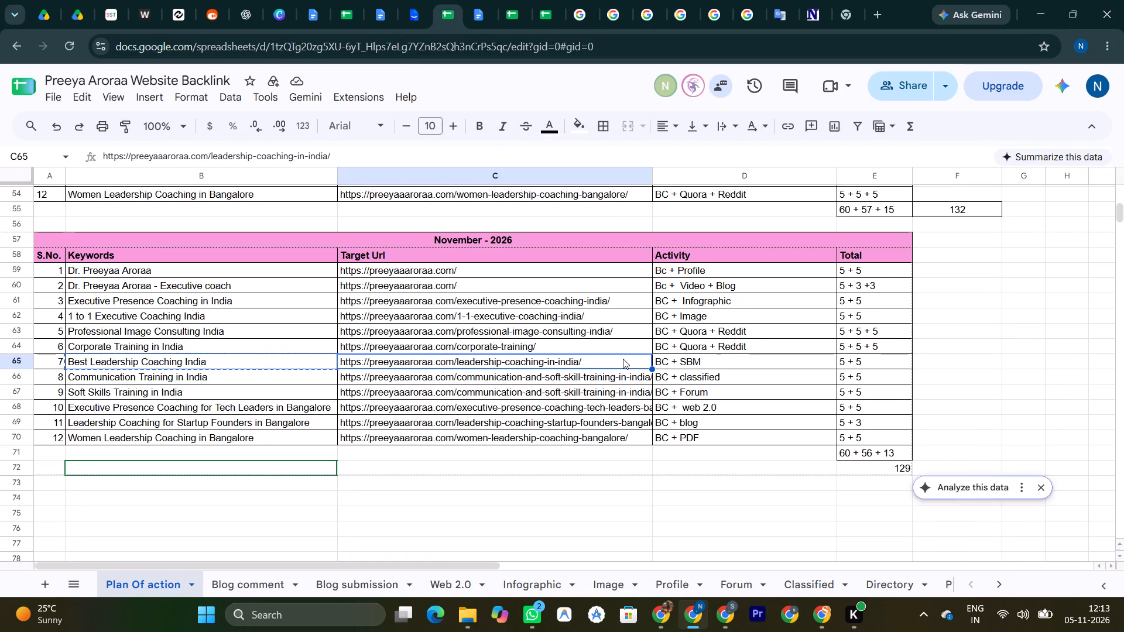
{"action": "key", "text": "ctrl+c"}
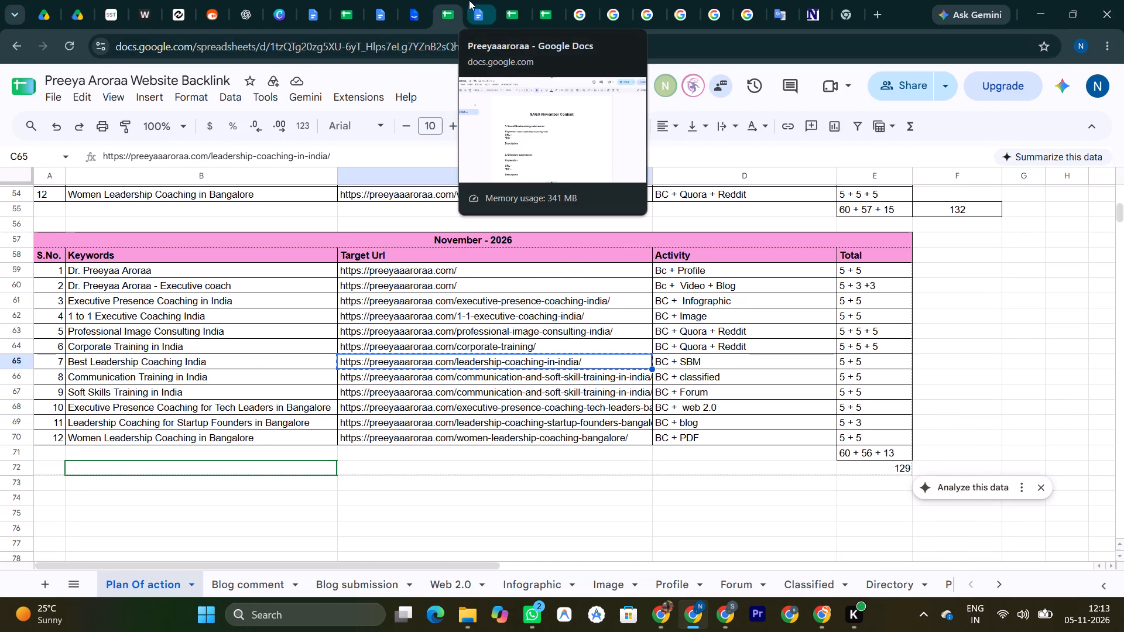
{"action": "left_click", "coordinate": [491, 0]}
{"action": "key", "text": "ctrl+v"}
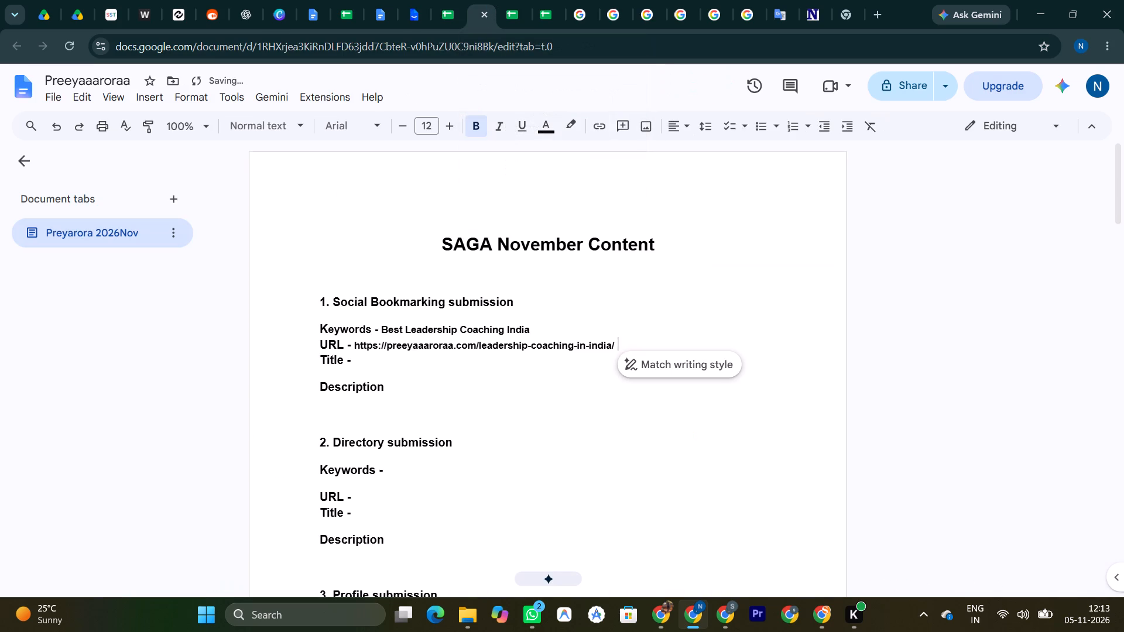
{"action": "left_click", "coordinate": [443, 367]}
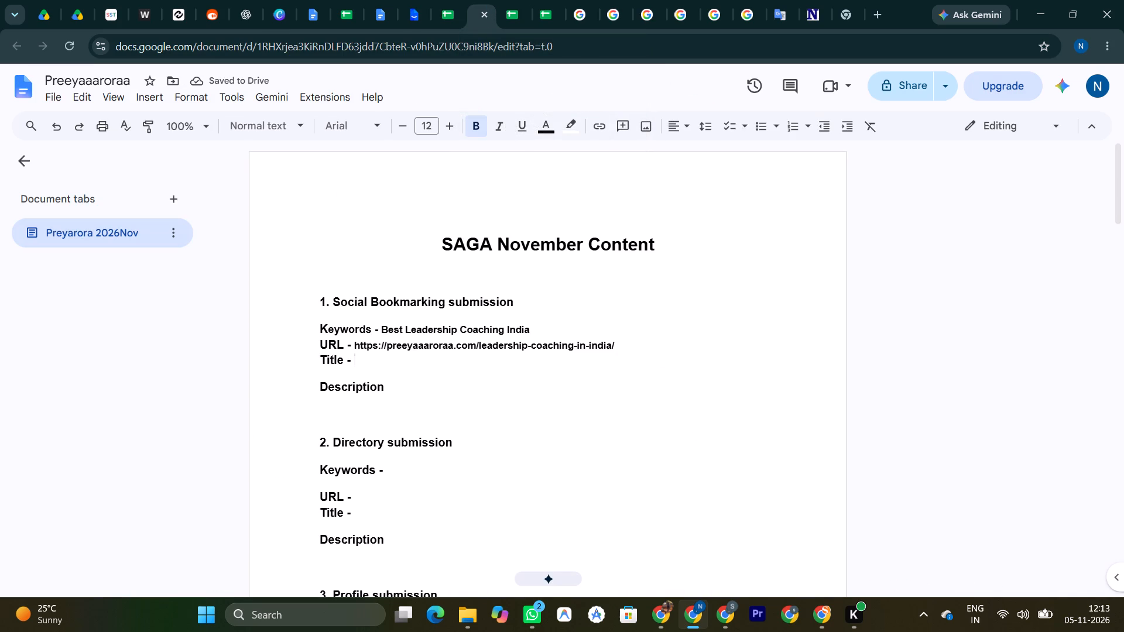
Turn the Social Bookmarking URL into a hyperlink and remove its bold and underline formatting.
{"action": "left_click_drag", "start_coordinate": [618, 348], "coordinate": [352, 345]}
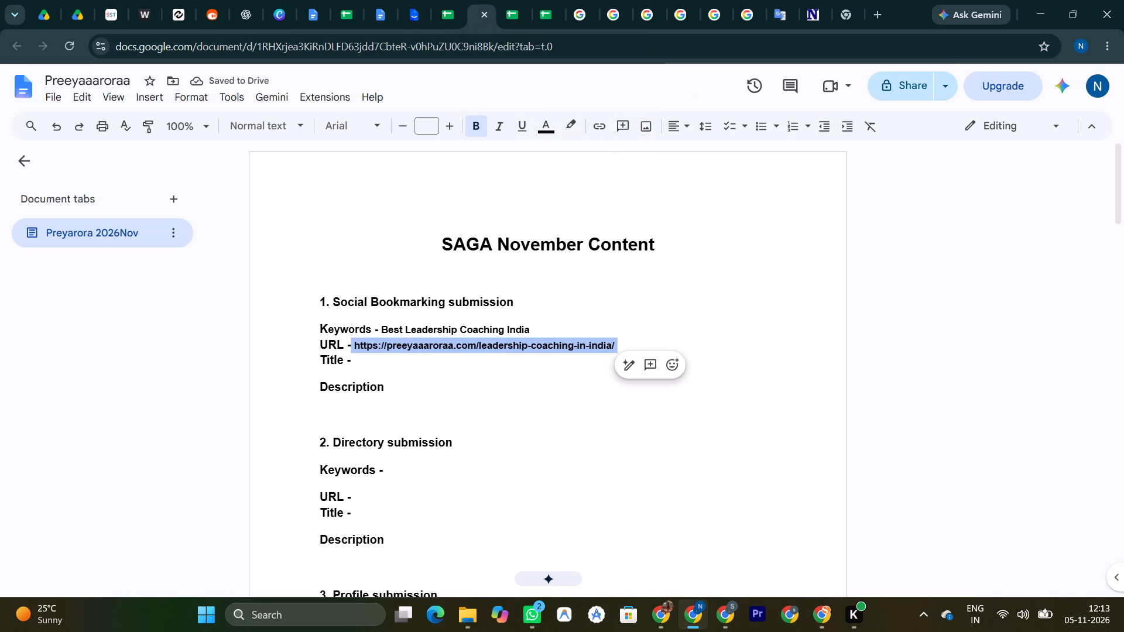
{"action": "left_click", "coordinate": [604, 130]}
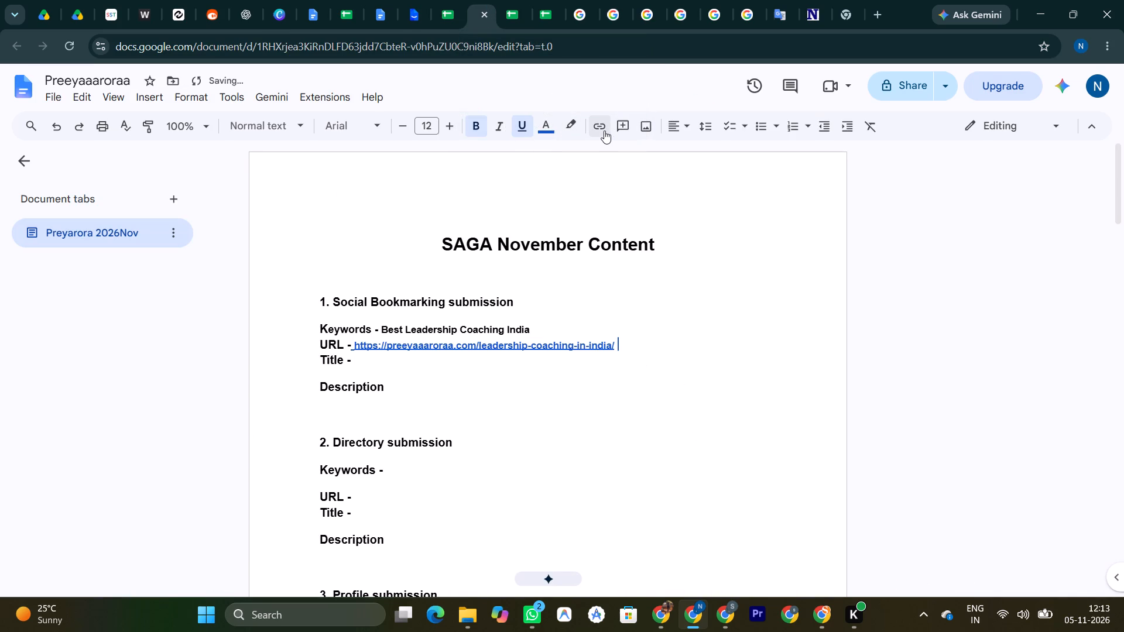
{"action": "left_click", "coordinate": [484, 126]}
{"action": "left_click", "coordinate": [526, 121]}
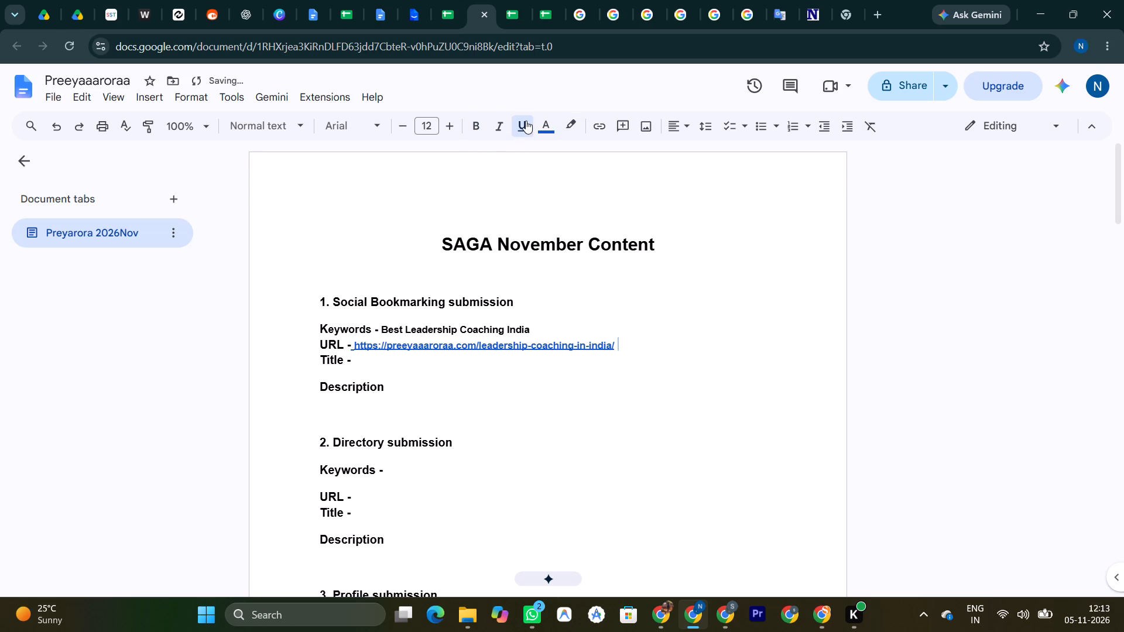
{"action": "left_click_drag", "start_coordinate": [616, 338], "coordinate": [445, 357]}
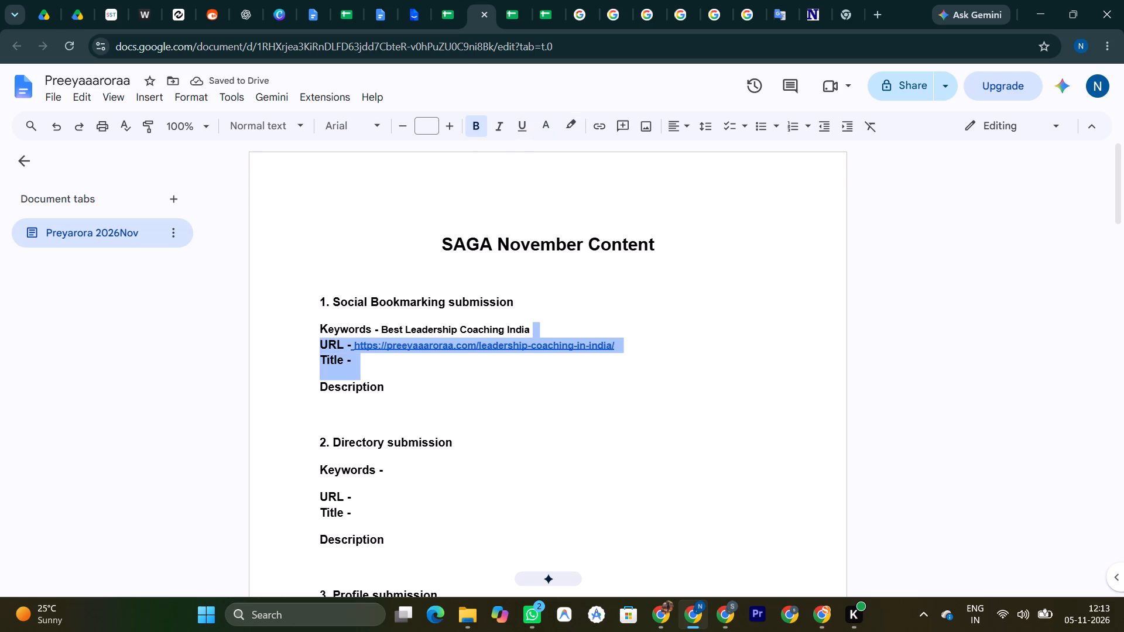
{"action": "left_click", "coordinate": [609, 348]}
{"action": "left_click_drag", "start_coordinate": [616, 348], "coordinate": [356, 348]}
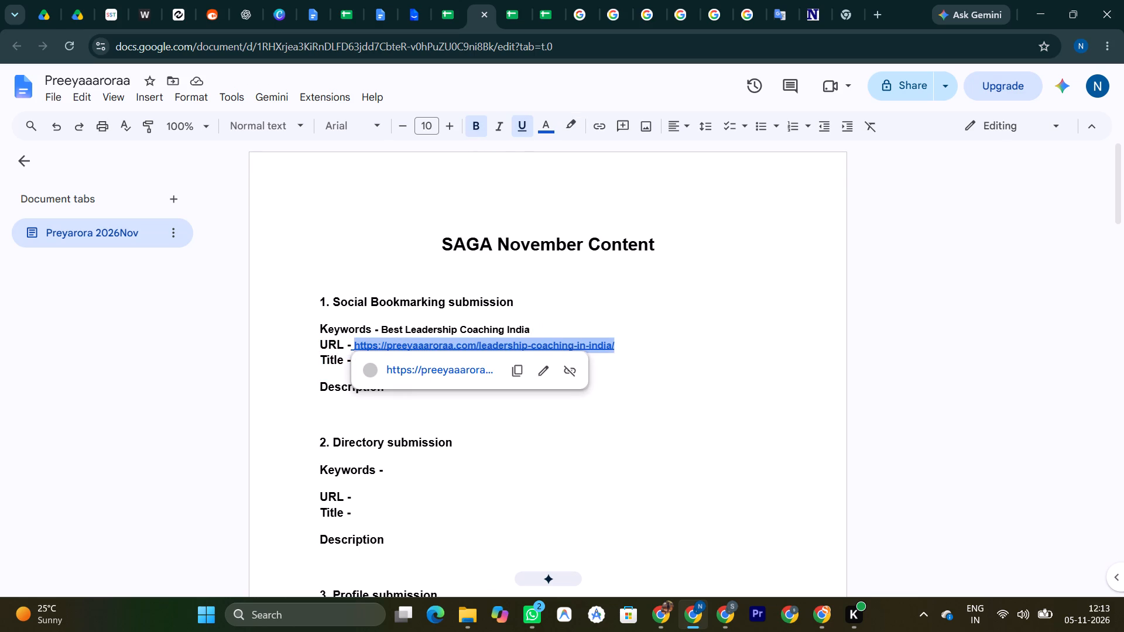
{"action": "left_click_drag", "start_coordinate": [356, 348], "coordinate": [350, 349]}
{"action": "left_click", "coordinate": [484, 129]}
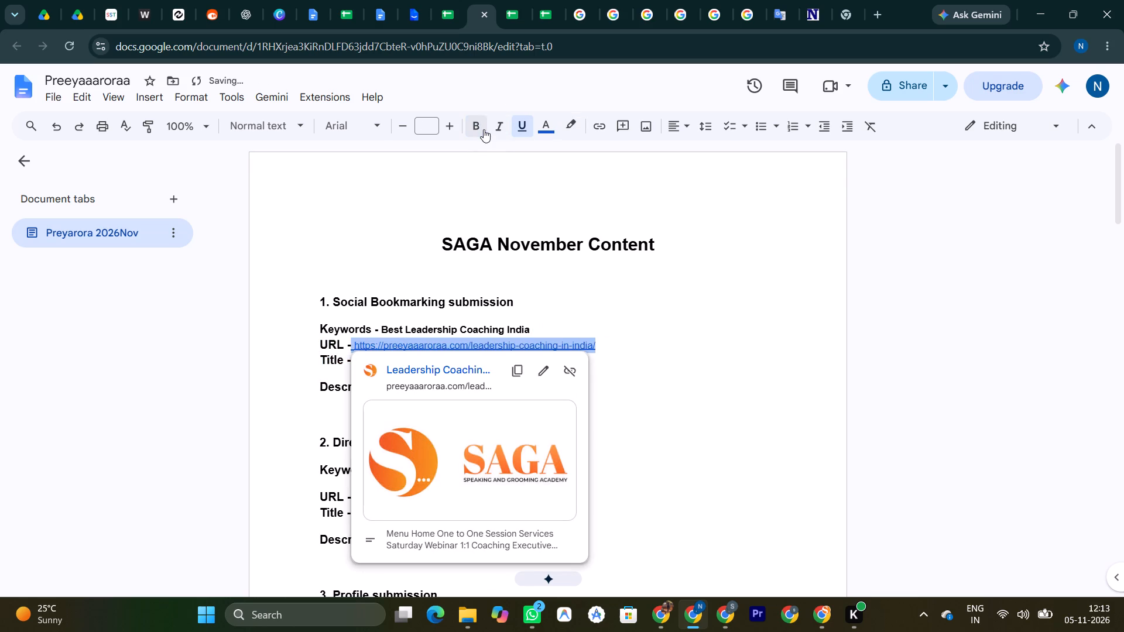
{"action": "left_click", "coordinate": [516, 121]}
{"action": "left_click", "coordinate": [556, 314]}
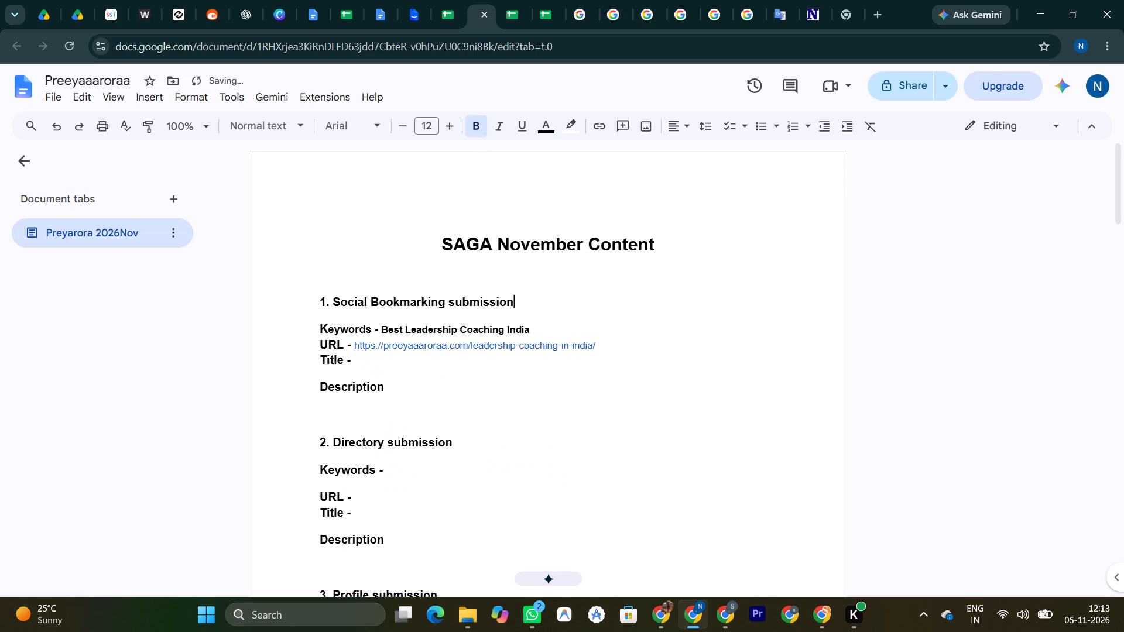
{"action": "left_click", "coordinate": [546, 330]}
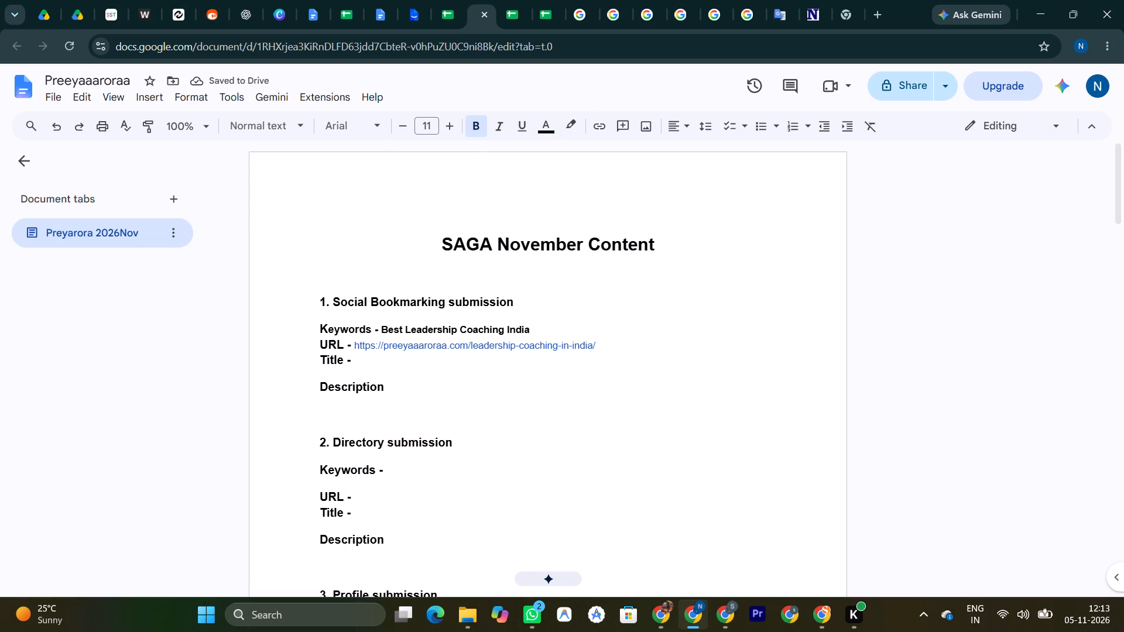
{"action": "left_click", "coordinate": [366, 363]}
Check the November plan of action for a keyword assigned to Directory submission.
{"action": "scroll", "coordinate": [415, 347], "scroll_direction": "down", "scroll_amount": 2}
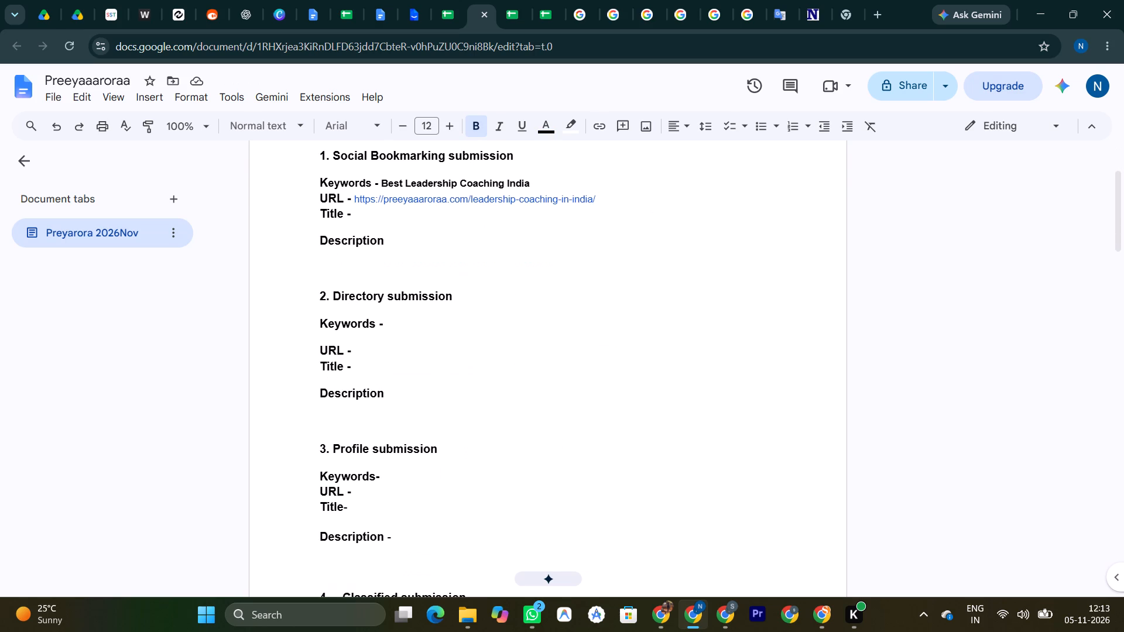
{"action": "left_click", "coordinate": [418, 324]}
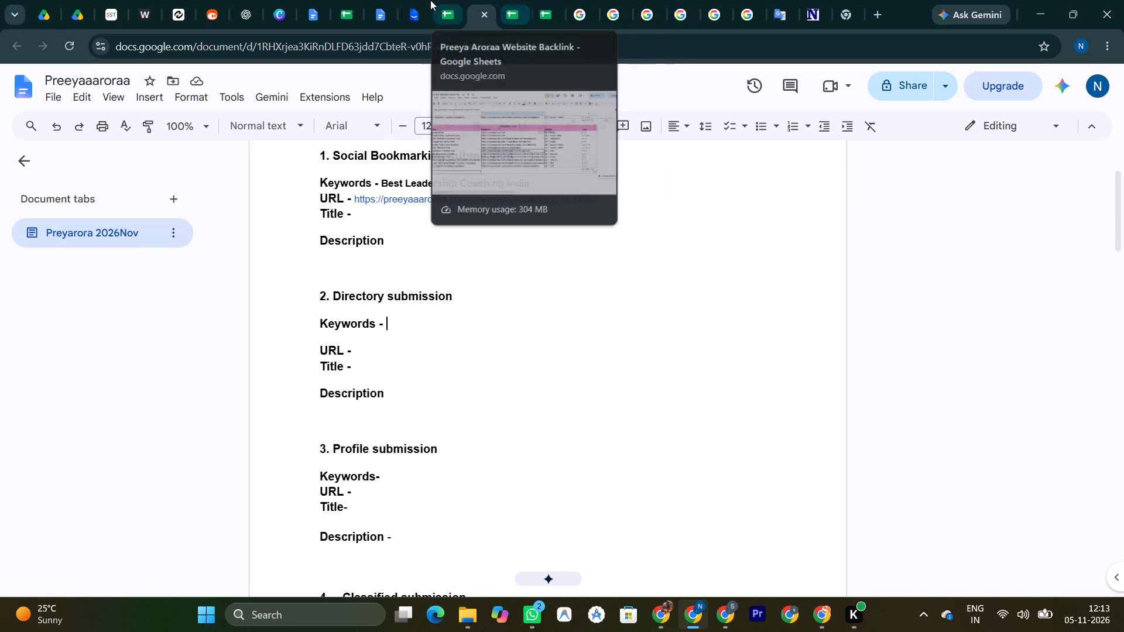
{"action": "left_click", "coordinate": [450, 0]}
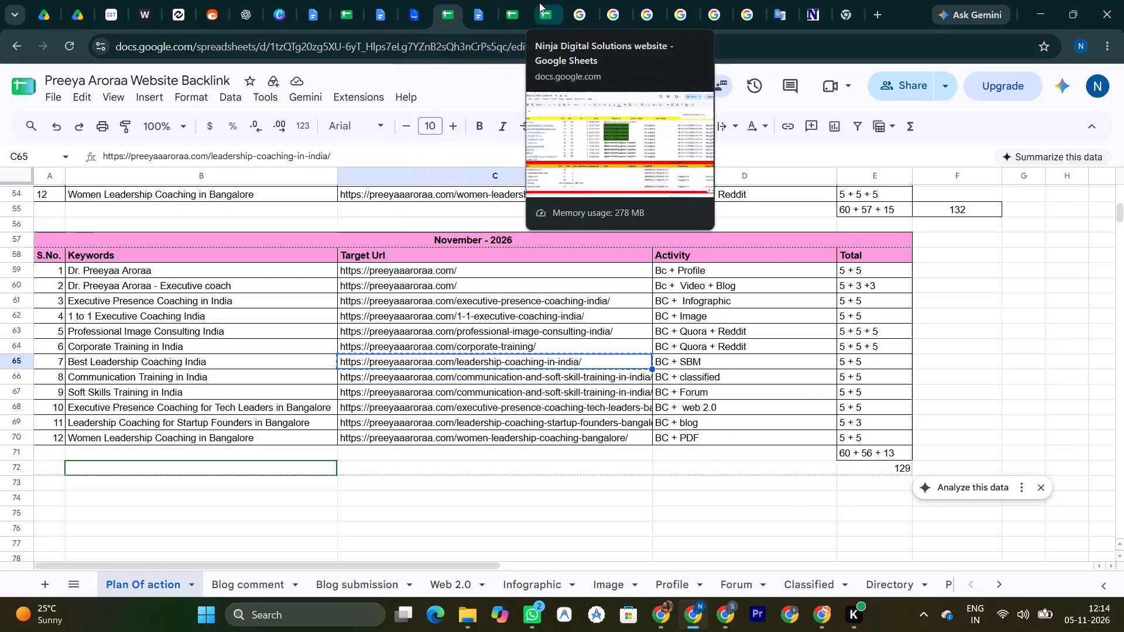
{"action": "left_click", "coordinate": [517, 0]}
{"action": "left_click", "coordinate": [471, 0]}
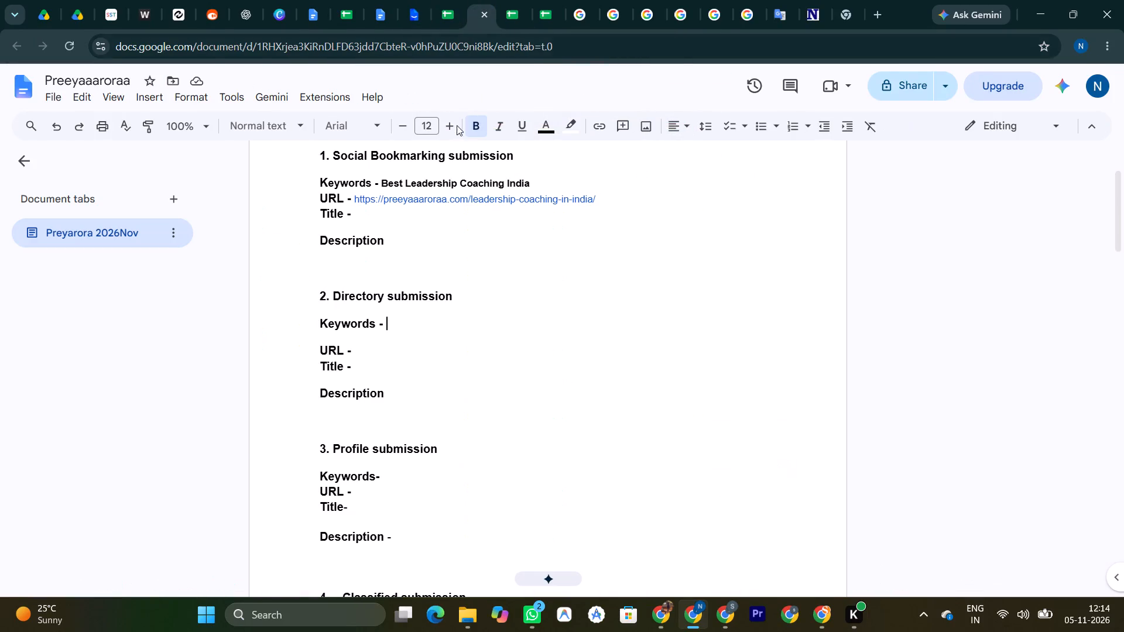
Add a space after the Keywords label under Profile submission and return to the Plan Of action sheet for the Profile keyword.
{"action": "scroll", "coordinate": [464, 290], "scroll_direction": "down", "scroll_amount": 2}
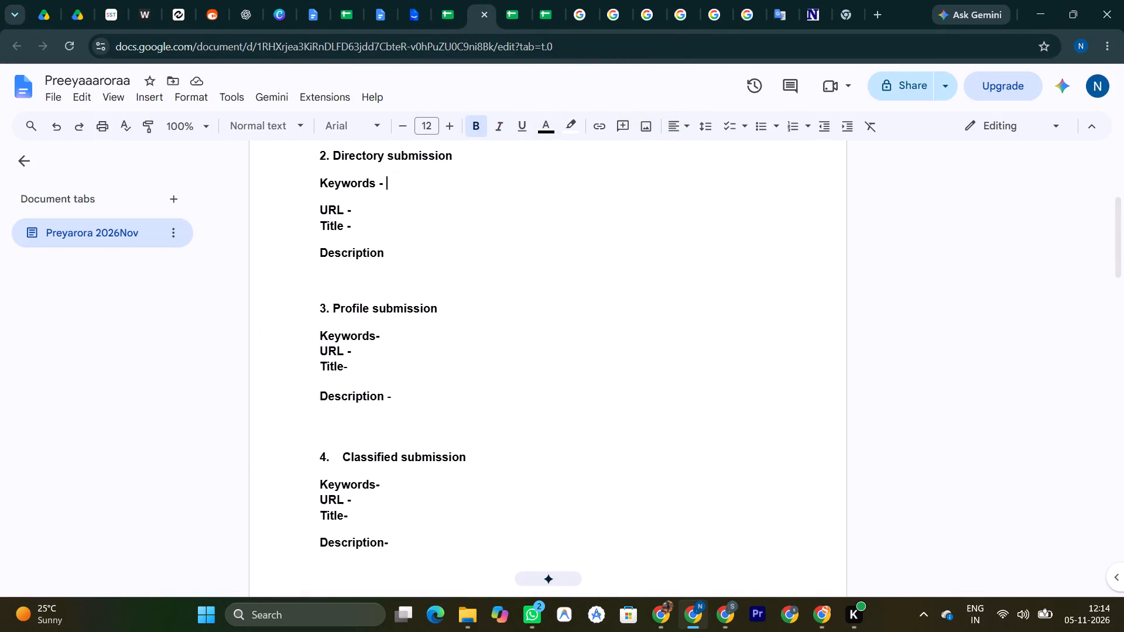
{"action": "left_click", "coordinate": [438, 339]}
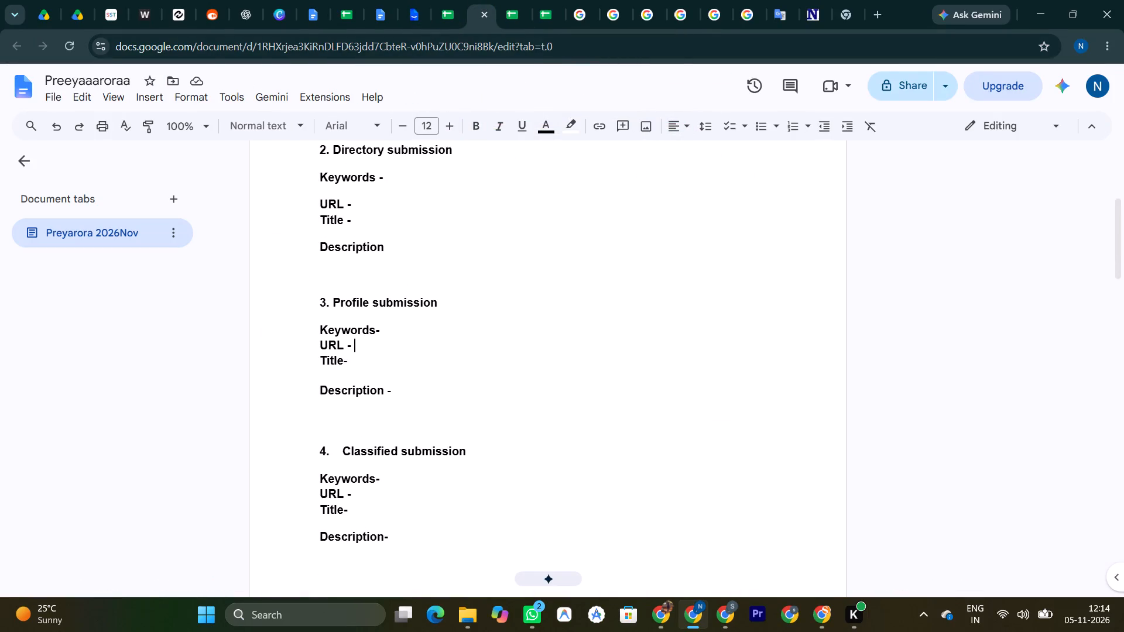
{"action": "left_click", "coordinate": [423, 338]}
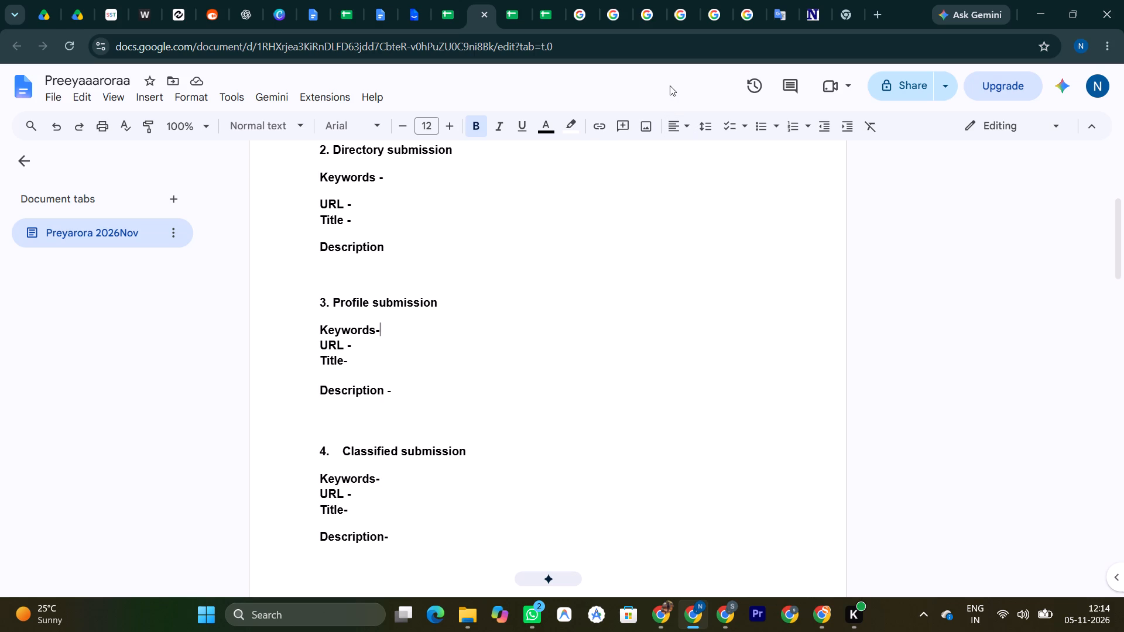
{"action": "key", "text": "space"}
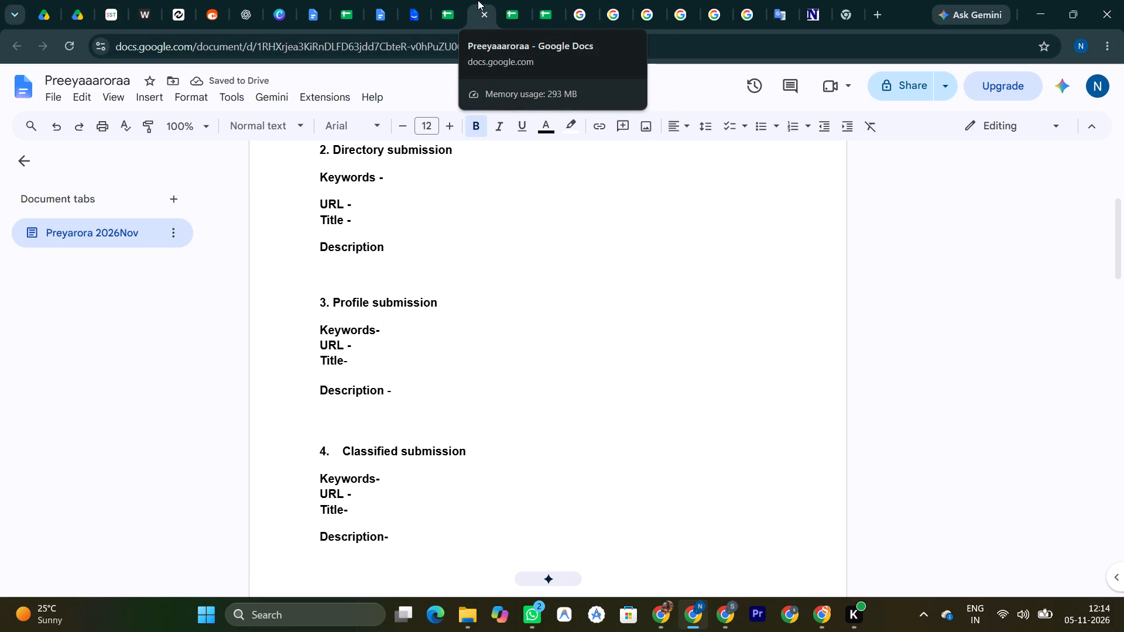
{"action": "left_click", "coordinate": [430, 0]}
{"action": "left_click", "coordinate": [444, 0]}
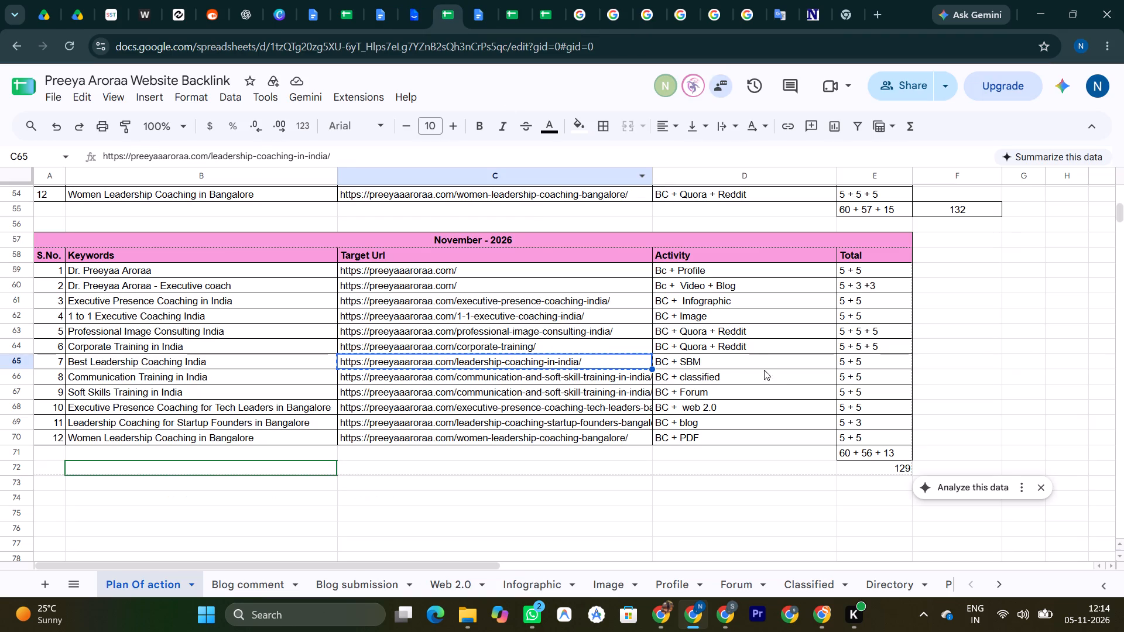
Copy the Profile keyword, the coach's name, from the November plan of action into the Keywords line under Profile submission.
{"action": "left_click", "coordinate": [486, 0]}
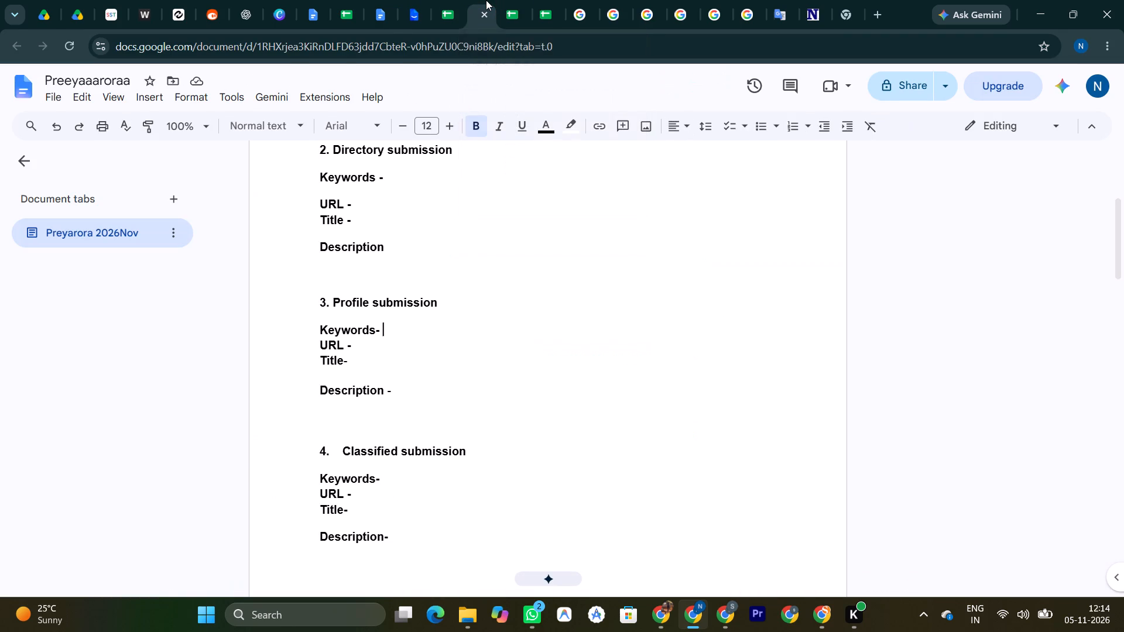
{"action": "left_click", "coordinate": [453, 0]}
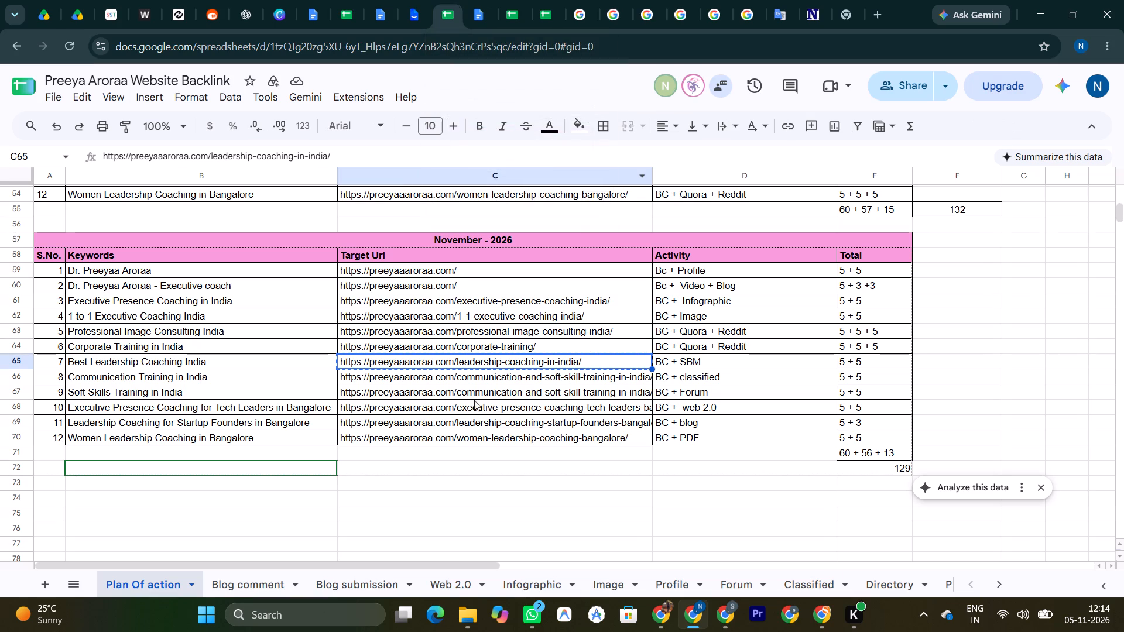
{"action": "left_click", "coordinate": [687, 272]}
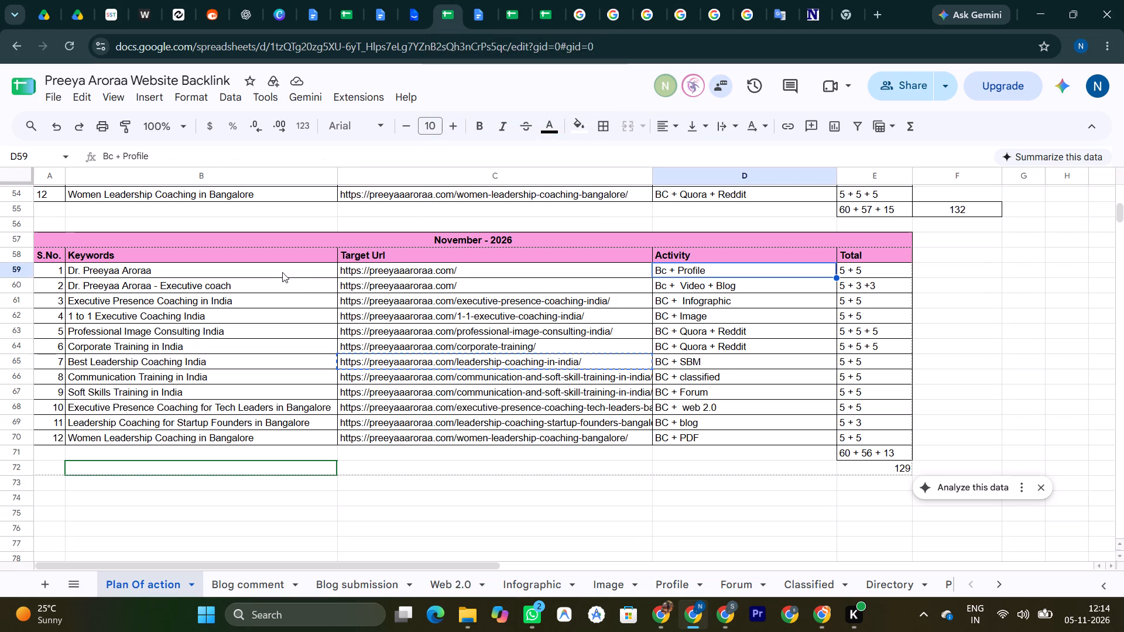
{"action": "left_click", "coordinate": [280, 272]}
{"action": "key", "text": "ctrl+c"}
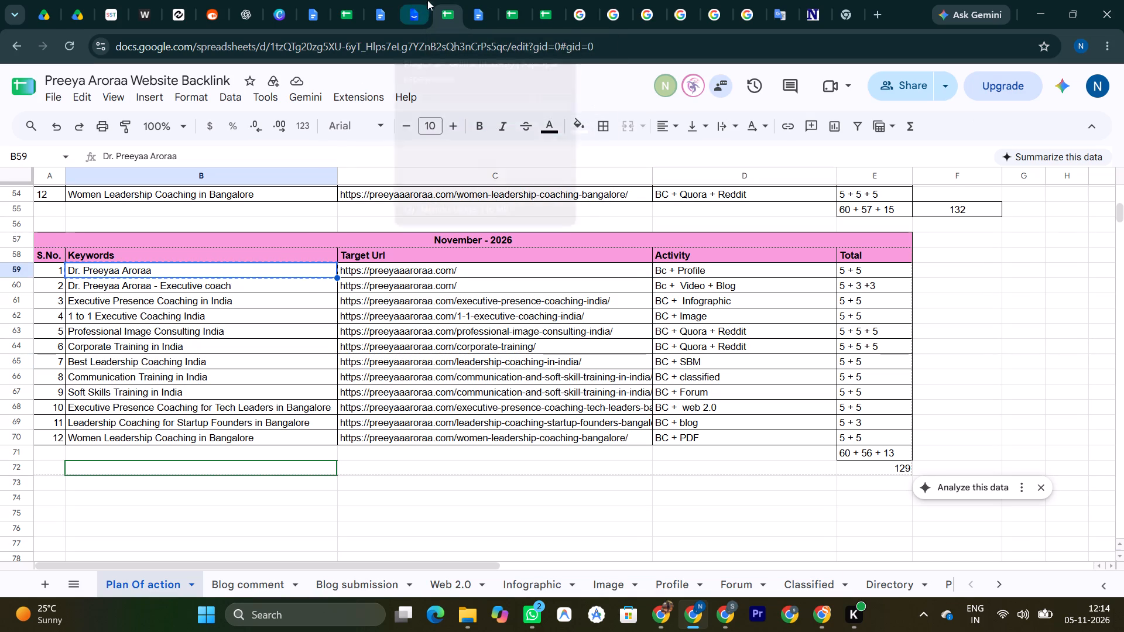
{"action": "left_click", "coordinate": [467, 0]}
{"action": "key", "text": "ctrl+v"}
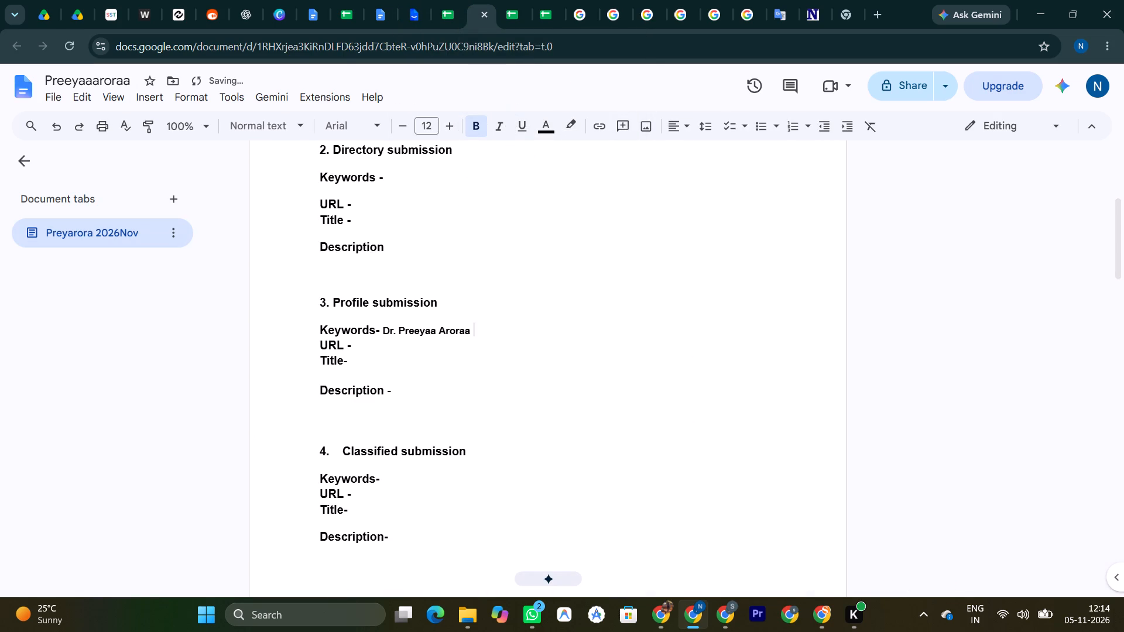
Copy the Profile row's homepage target URL from the November plan of action into the URL line under Profile submission.
{"action": "left_click", "coordinate": [387, 352]}
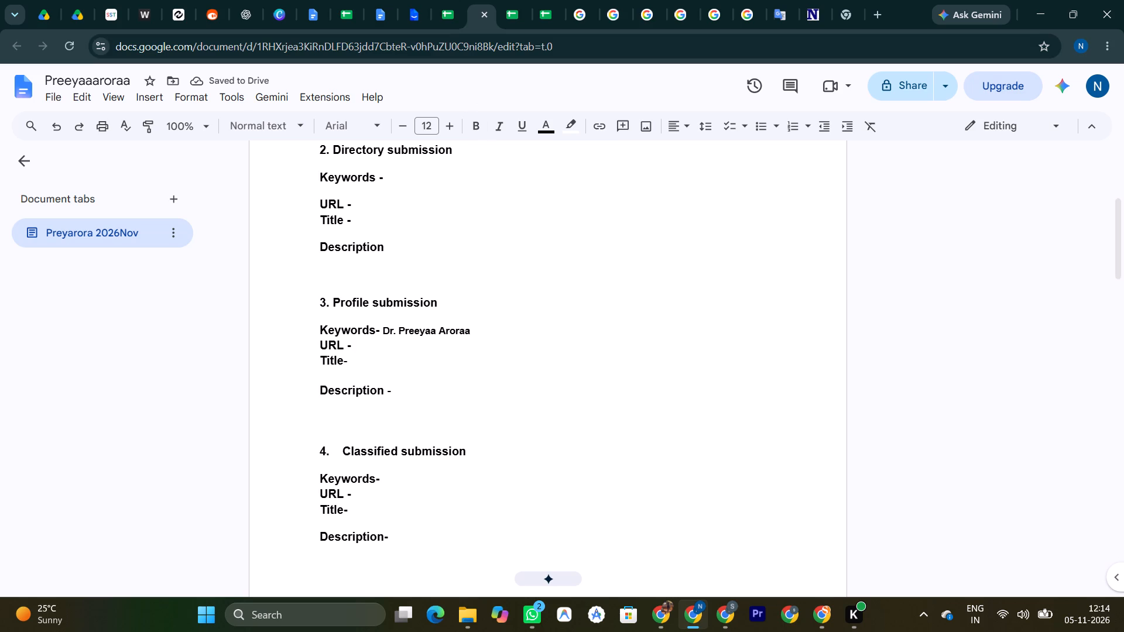
{"action": "left_click", "coordinate": [451, 0]}
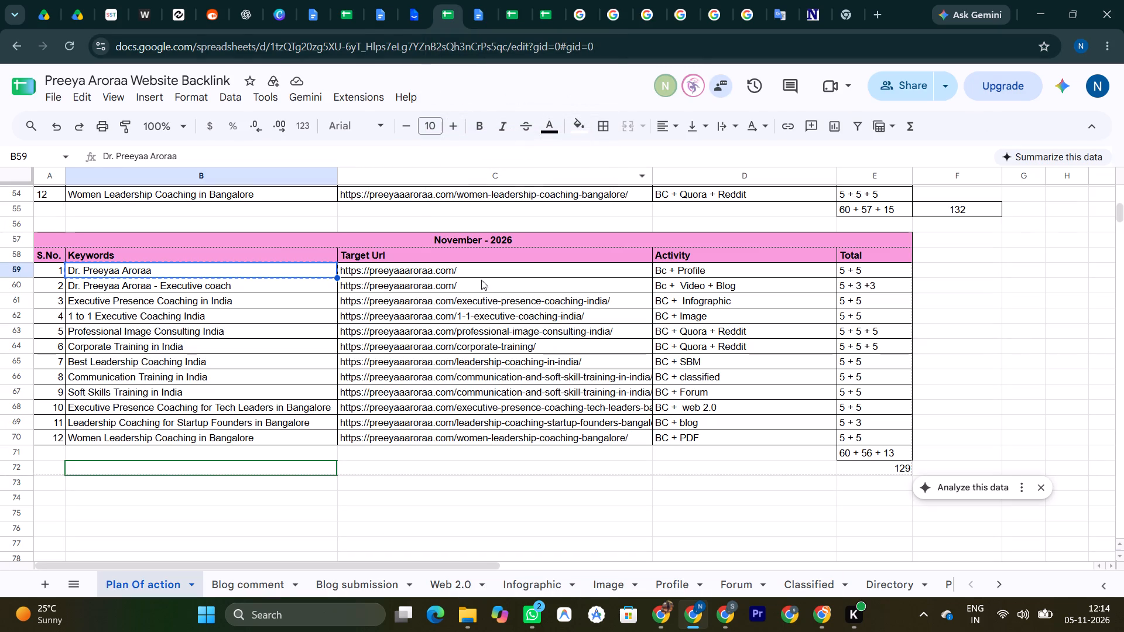
{"action": "left_click", "coordinate": [549, 269]}
{"action": "key", "text": "ctrl+c"}
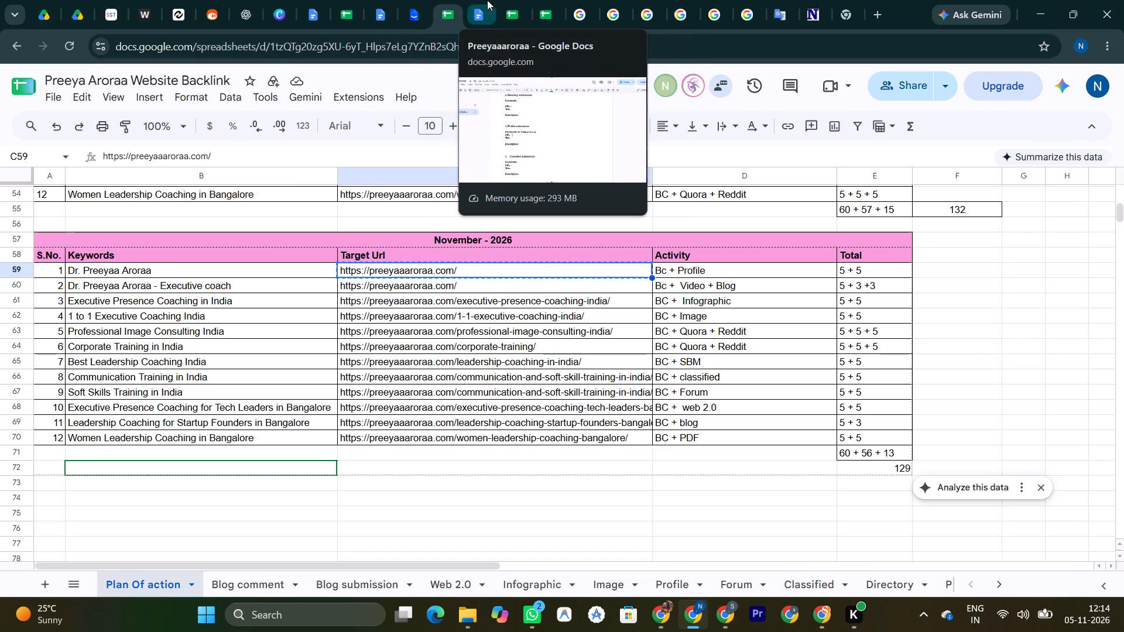
{"action": "left_click", "coordinate": [487, 0]}
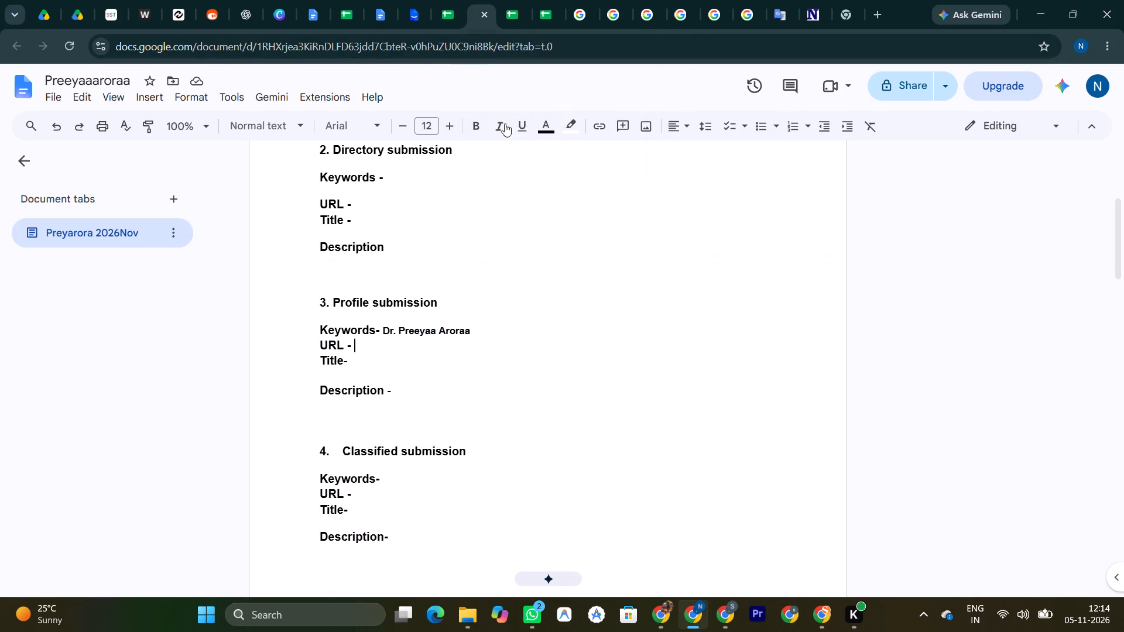
{"action": "key", "text": "ctrl+v"}
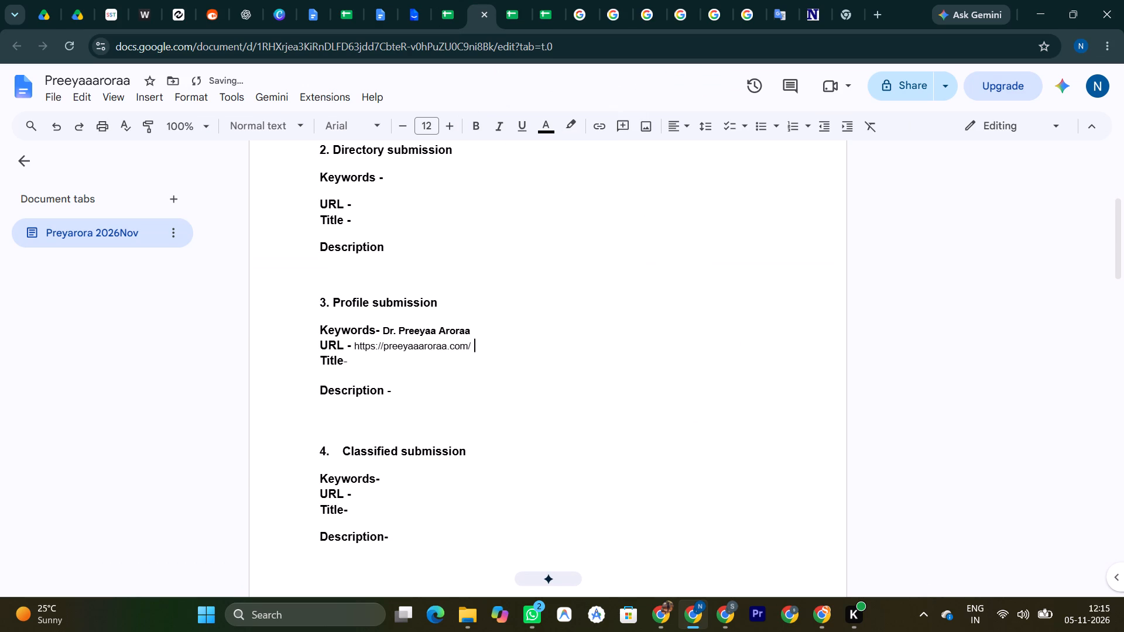
Turn the Profile submission URL into a hyperlink and remove its underline formatting.
{"action": "left_click_drag", "start_coordinate": [479, 347], "coordinate": [354, 347]}
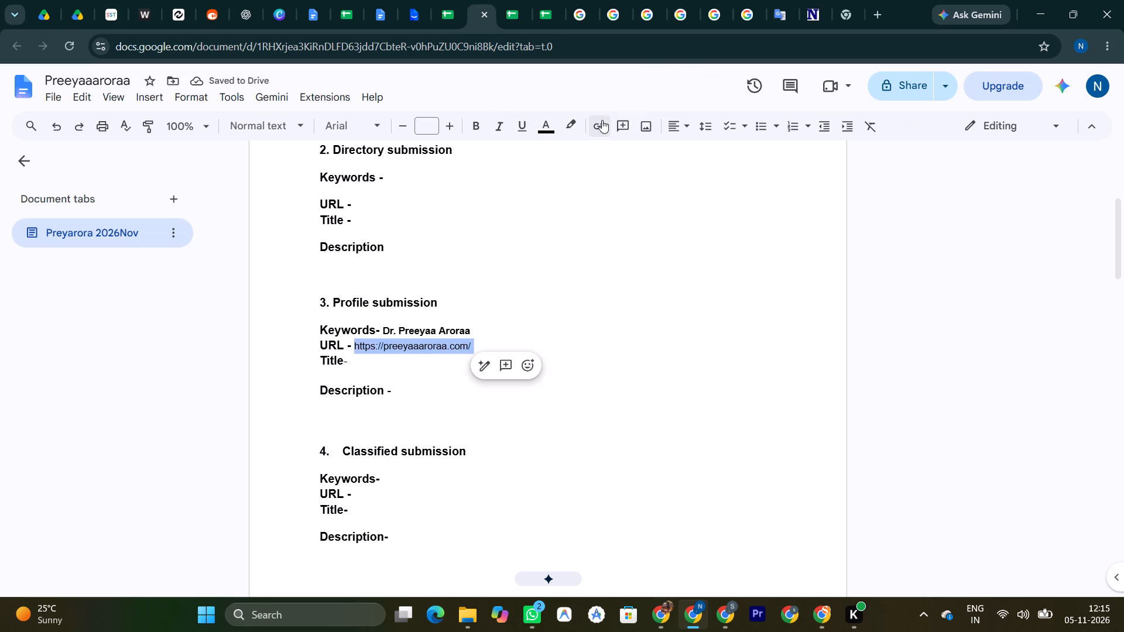
{"action": "left_click", "coordinate": [605, 125]}
{"action": "left_click", "coordinate": [495, 357]}
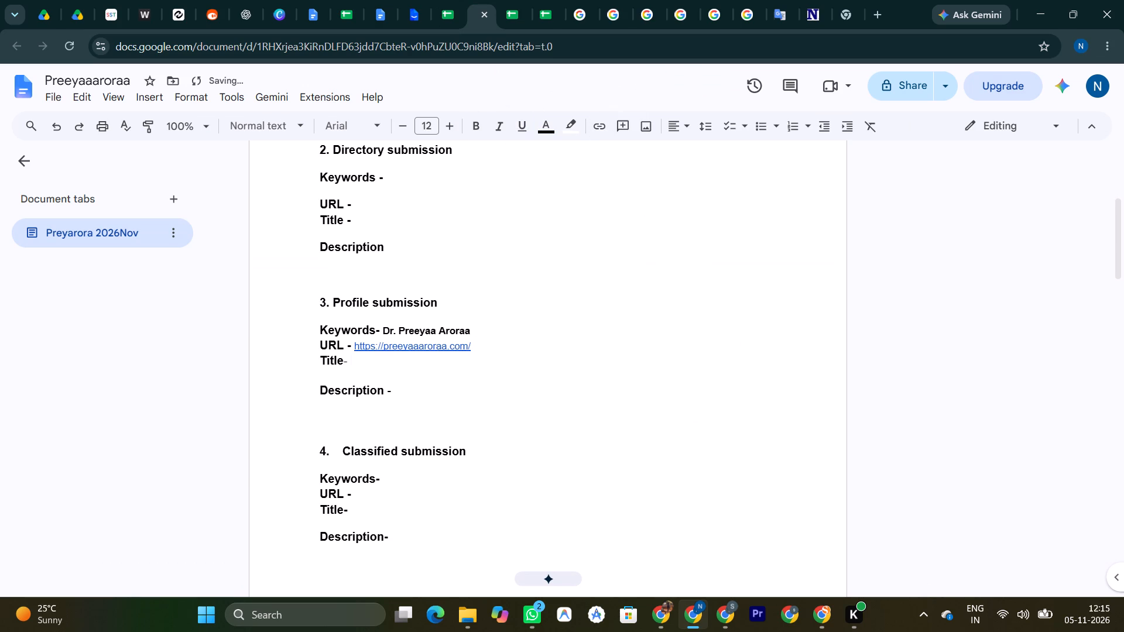
{"action": "left_click_drag", "start_coordinate": [475, 347], "coordinate": [354, 341]}
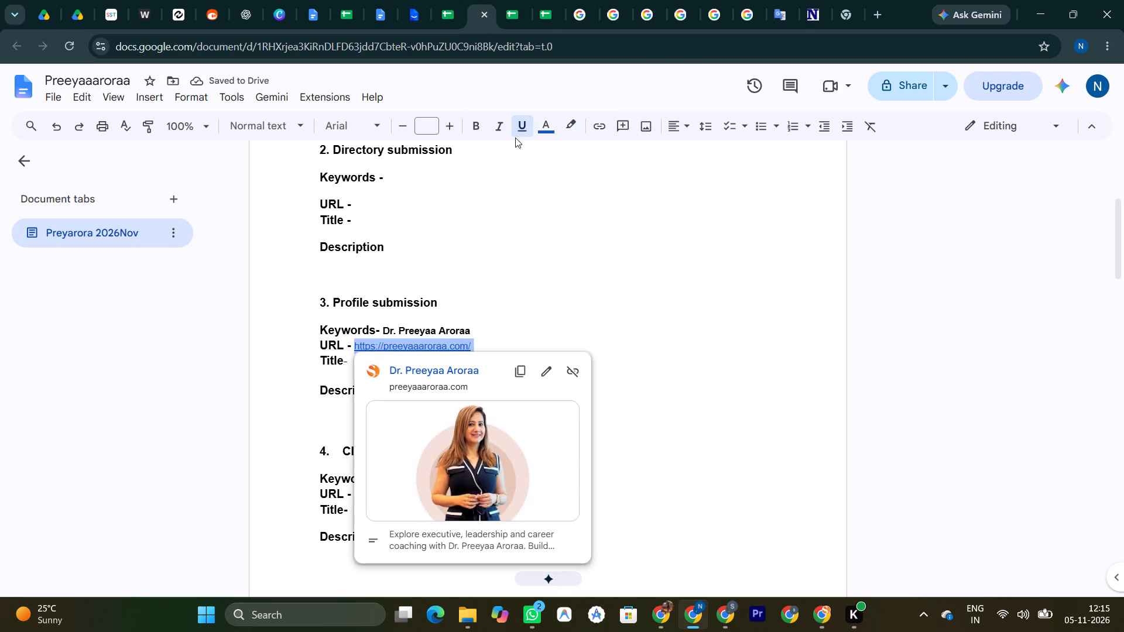
{"action": "left_click", "coordinate": [522, 128]}
{"action": "left_click", "coordinate": [522, 317]}
{"action": "left_click", "coordinate": [461, 346]}
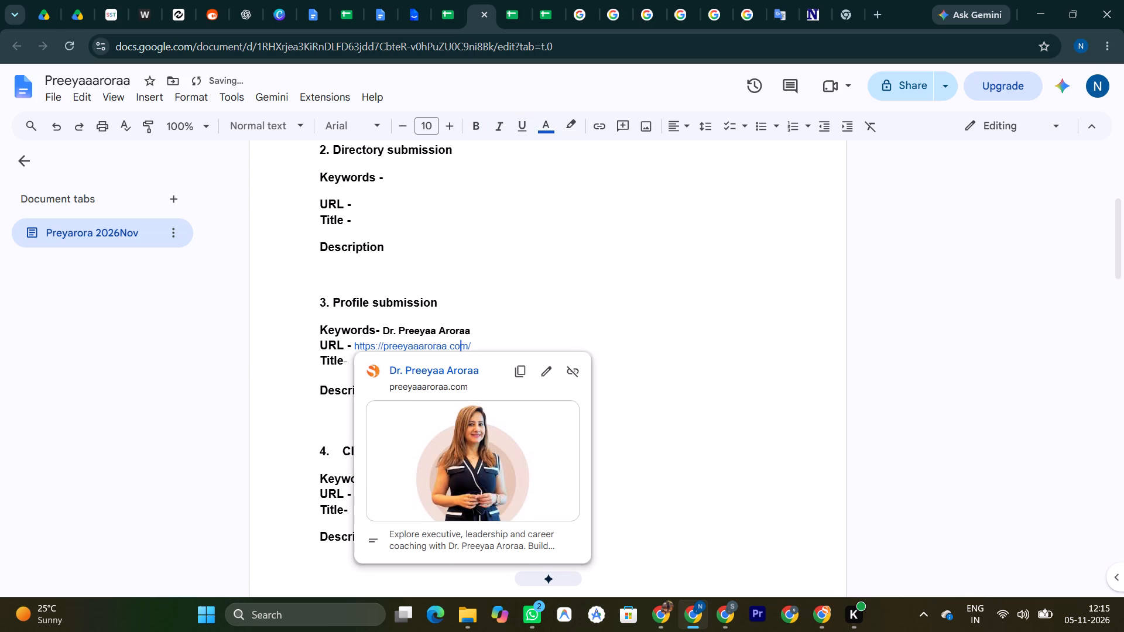
{"action": "scroll", "coordinate": [536, 280], "scroll_direction": "down", "scroll_amount": 2}
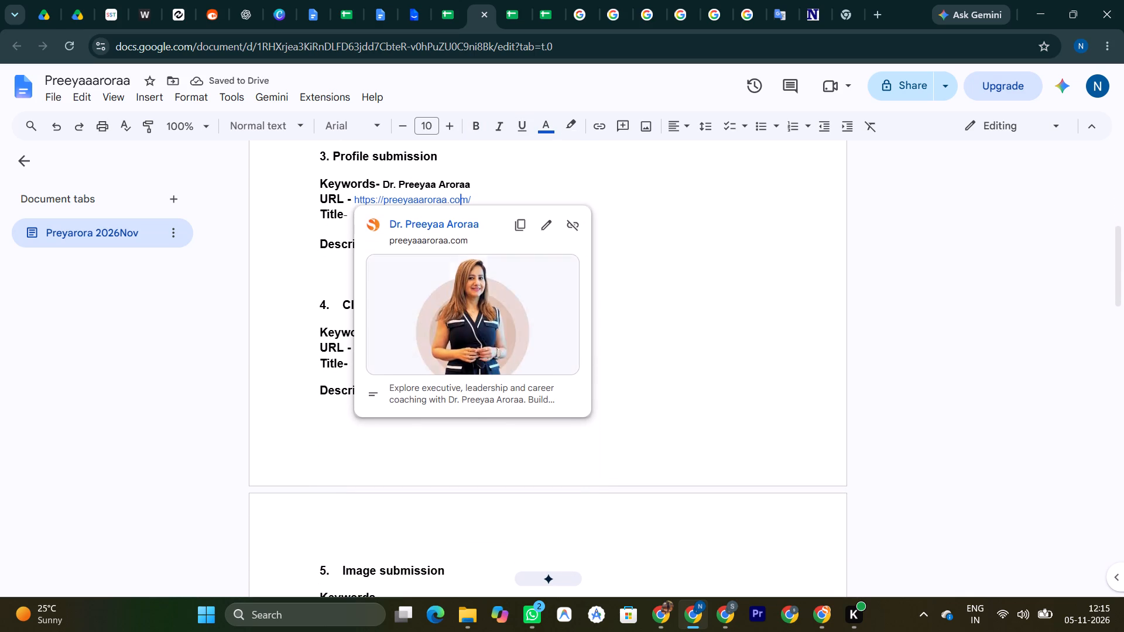
{"action": "left_click", "coordinate": [669, 238]}
{"action": "left_click", "coordinate": [406, 212]}
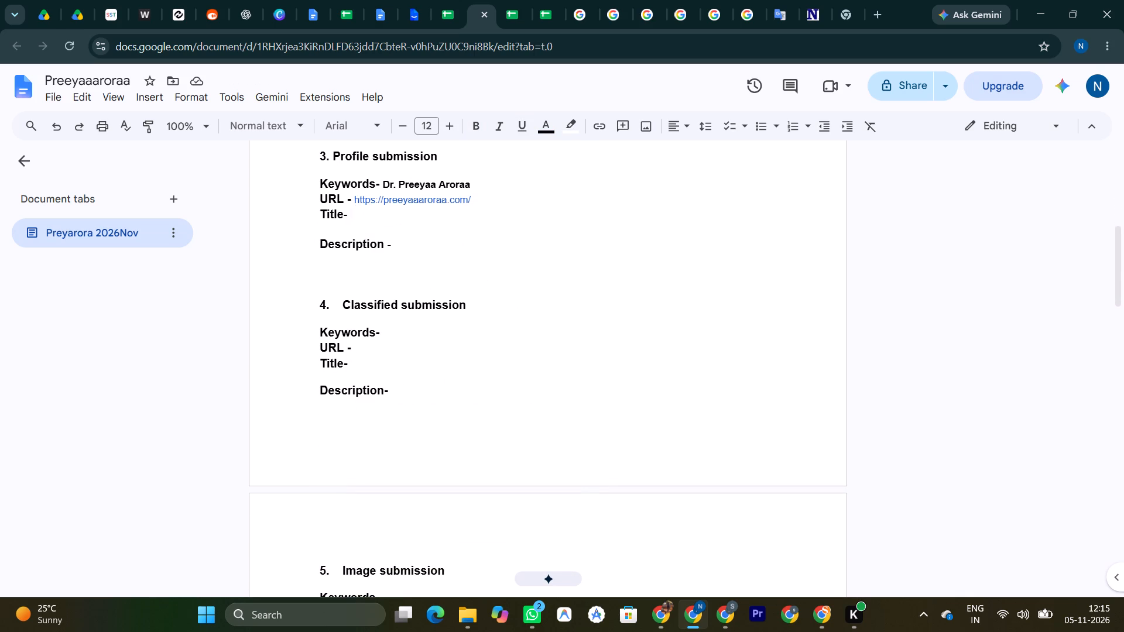
Locate the classified activity's row in the November plan of action for the Keywords line under Classified submission.
{"action": "left_click", "coordinate": [441, 335]}
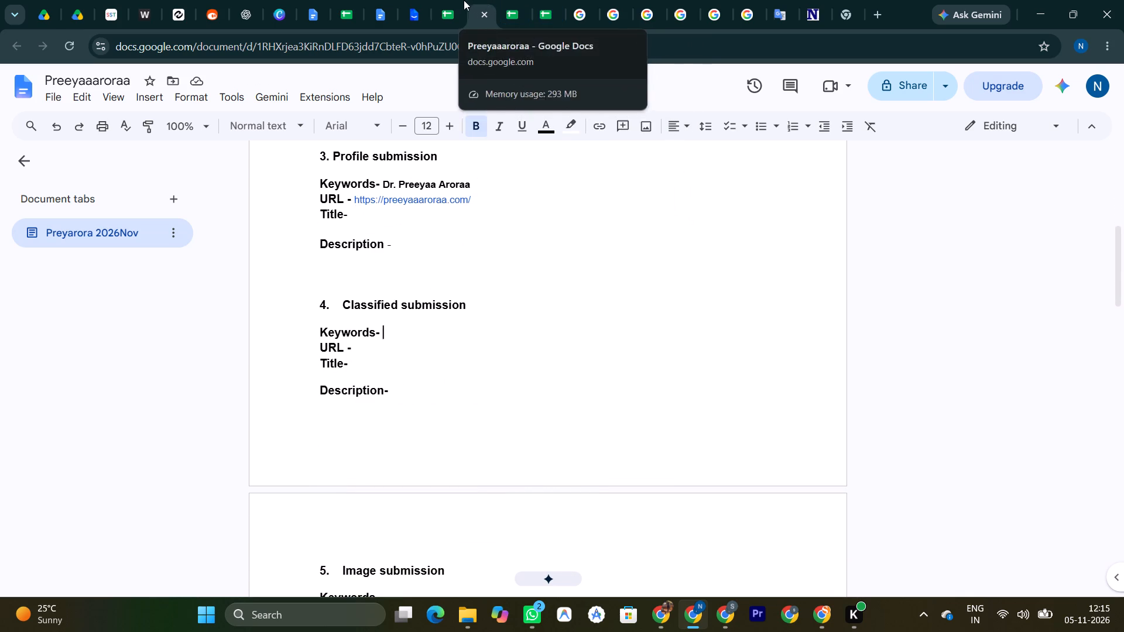
{"action": "left_click", "coordinate": [457, 0]}
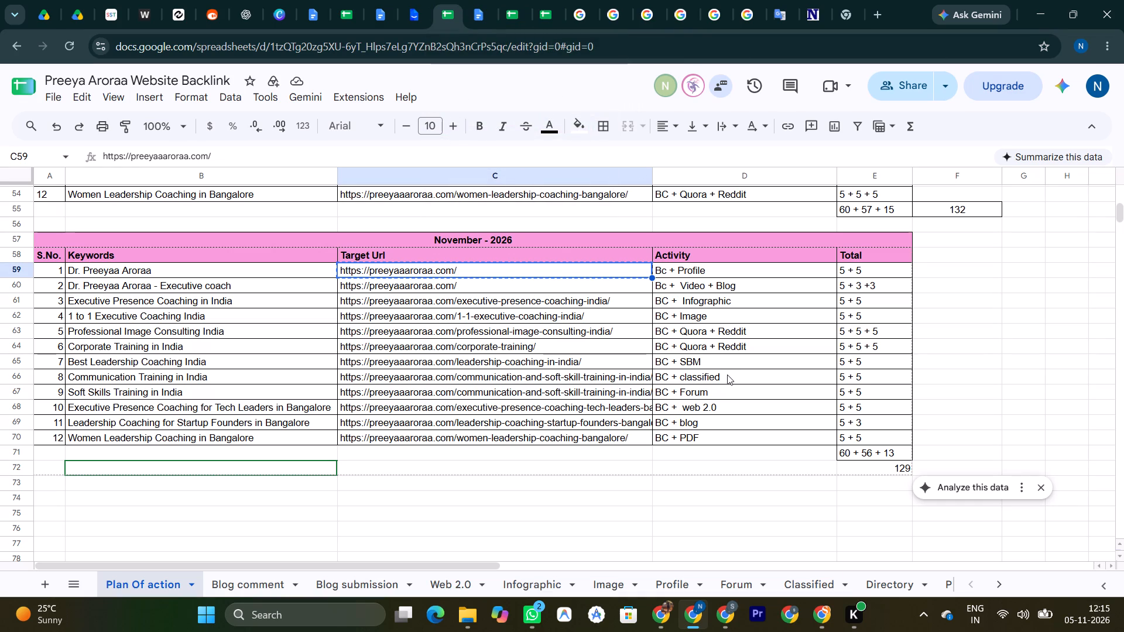
{"action": "left_click", "coordinate": [727, 378]}
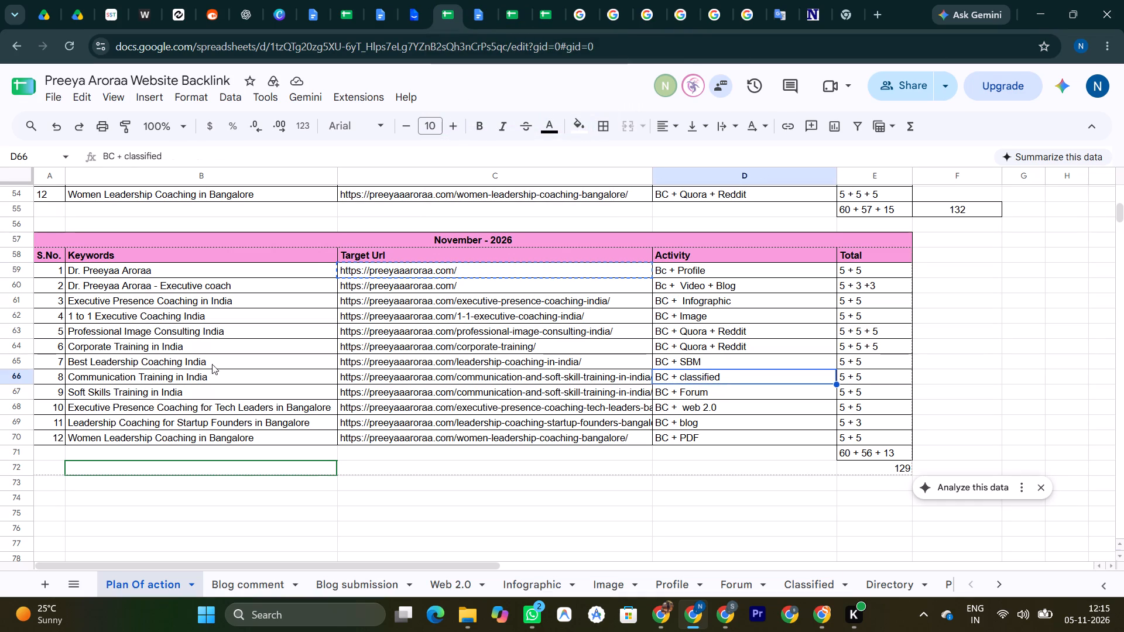
Copy the classified keyword Communication Training in India from the November plan of action into the Keywords line under Classified submission.
{"action": "left_click", "coordinate": [17, 373]}
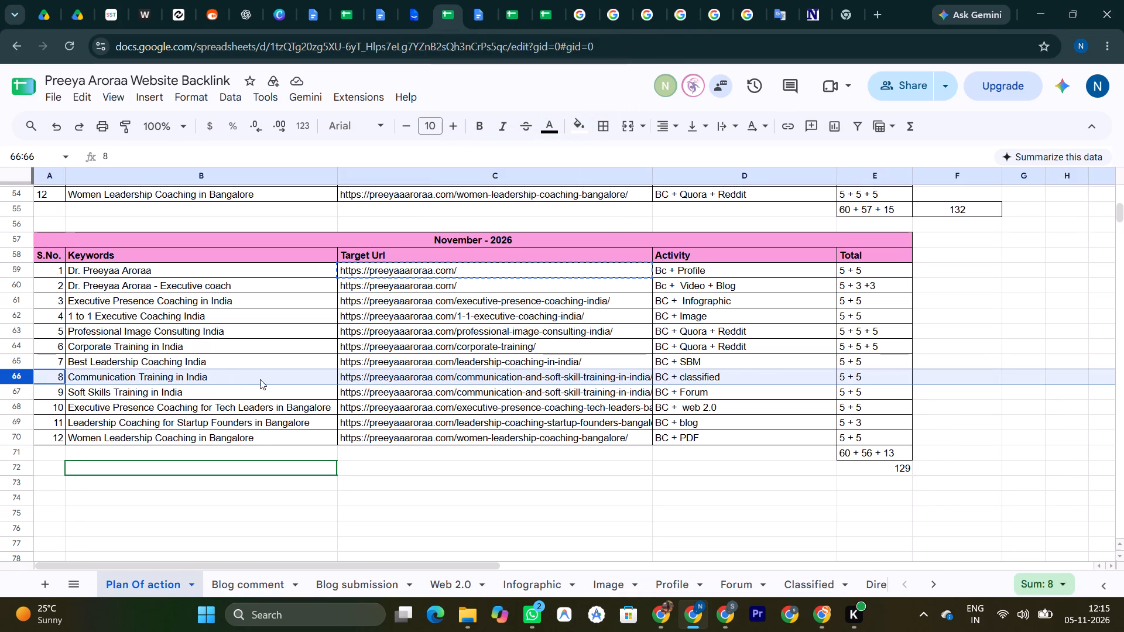
{"action": "left_click", "coordinate": [255, 376]}
{"action": "key", "text": "ctrl+c"}
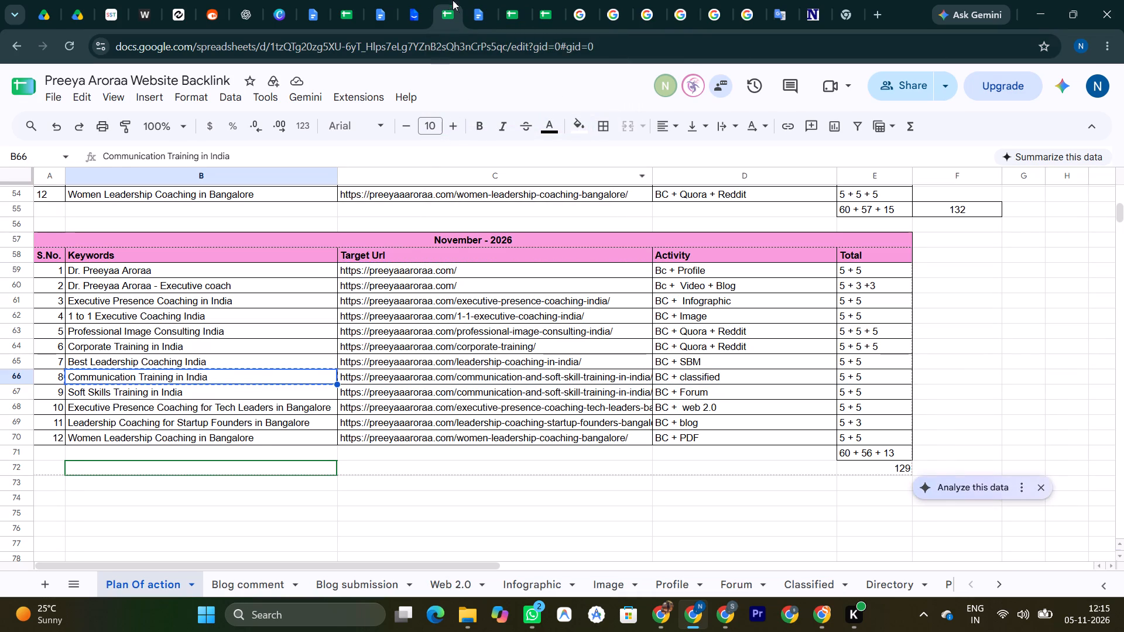
{"action": "left_click", "coordinate": [481, 0]}
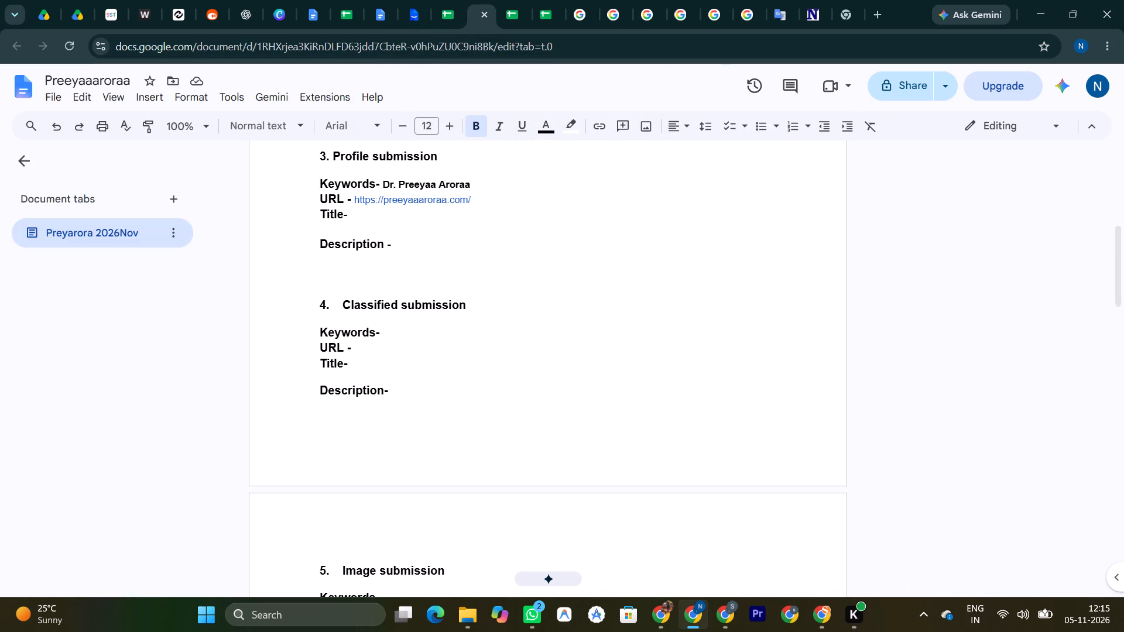
{"action": "key", "text": "ctrl+v"}
{"action": "left_click", "coordinate": [388, 352]}
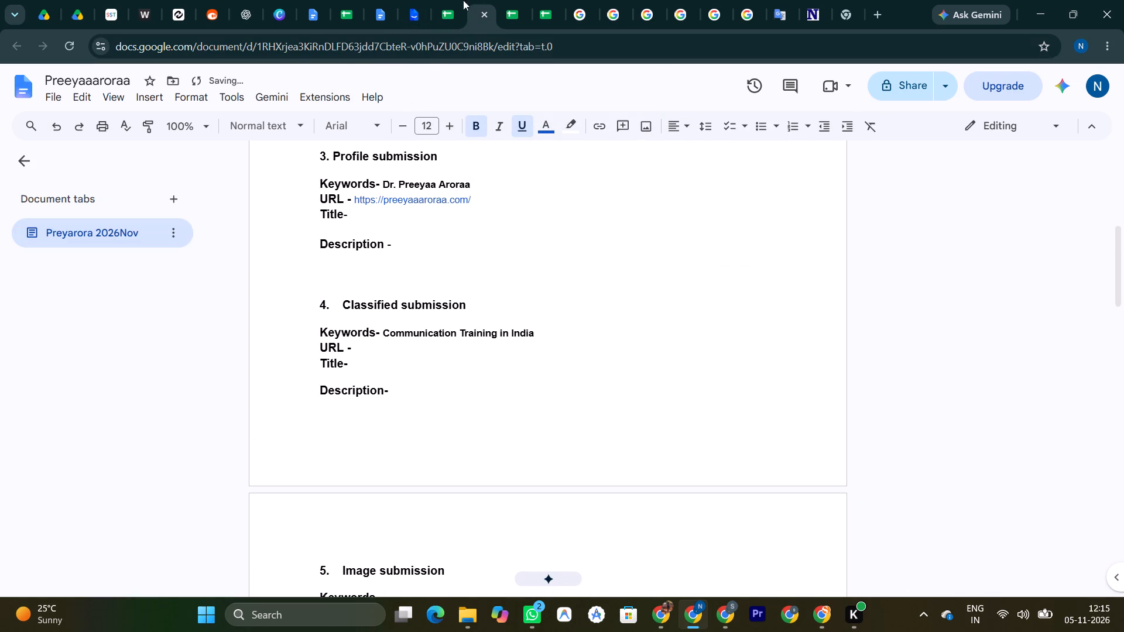
{"action": "left_click", "coordinate": [453, 0]}
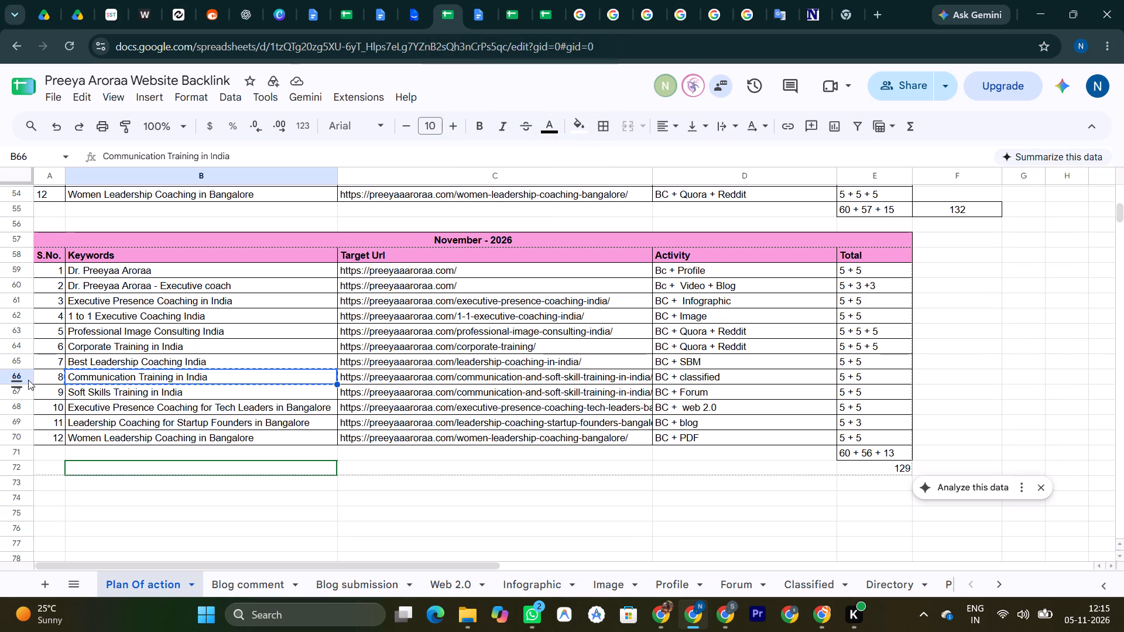
{"action": "left_click", "coordinate": [23, 377]}
{"action": "left_click", "coordinate": [607, 375]}
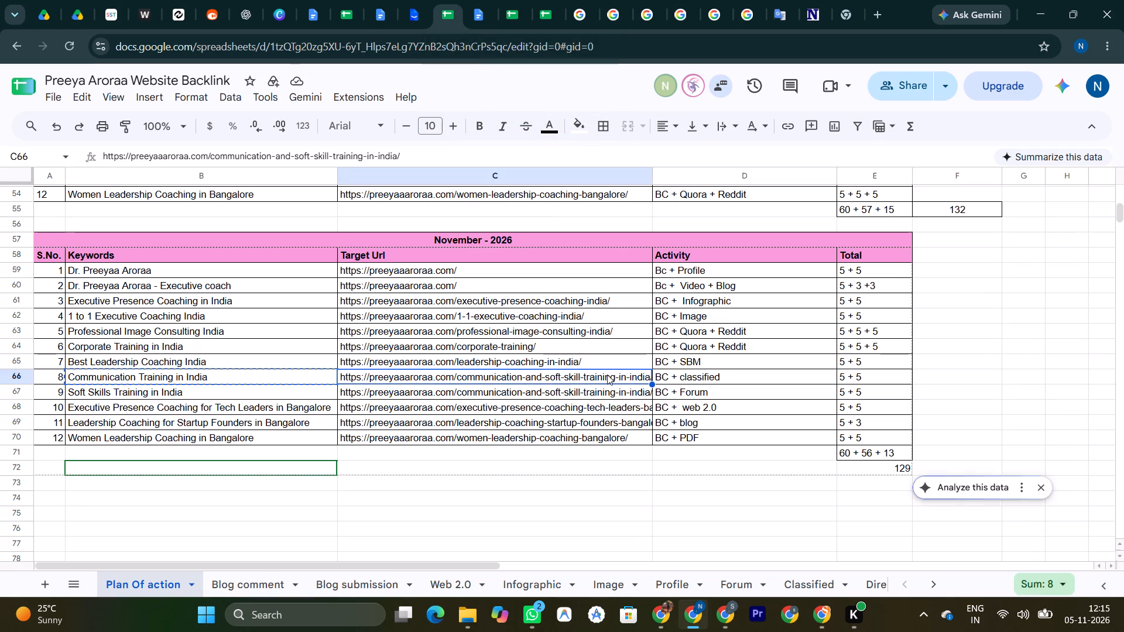
{"action": "key", "text": "ctrl+c"}
{"action": "left_click", "coordinate": [501, 0]}
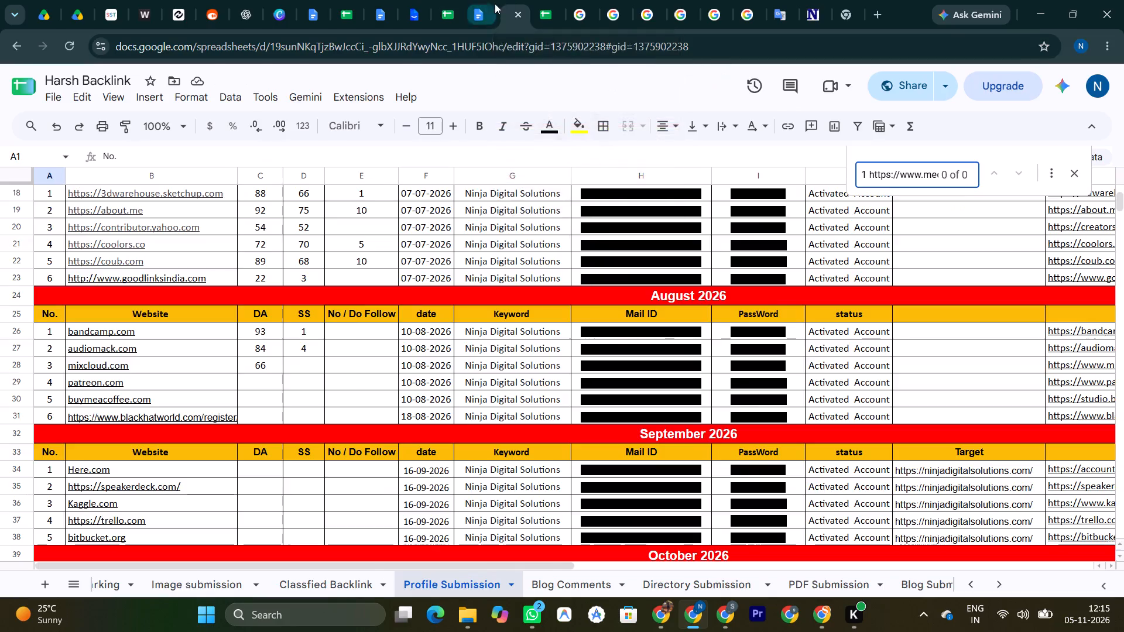
{"action": "left_click", "coordinate": [486, 0]}
{"action": "key", "text": "ctrl+v"}
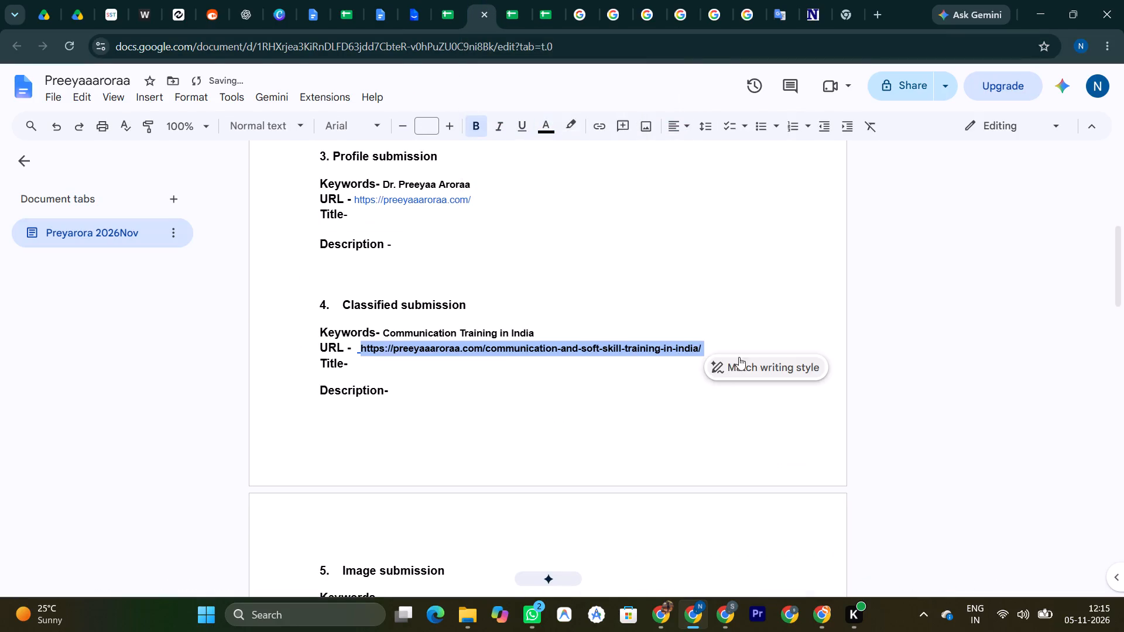
Turn the Classified submission URL into a hyperlink without bold or underline, and delete the extra underlined space before it.
{"action": "left_click_drag", "start_coordinate": [701, 348], "coordinate": [364, 359]}
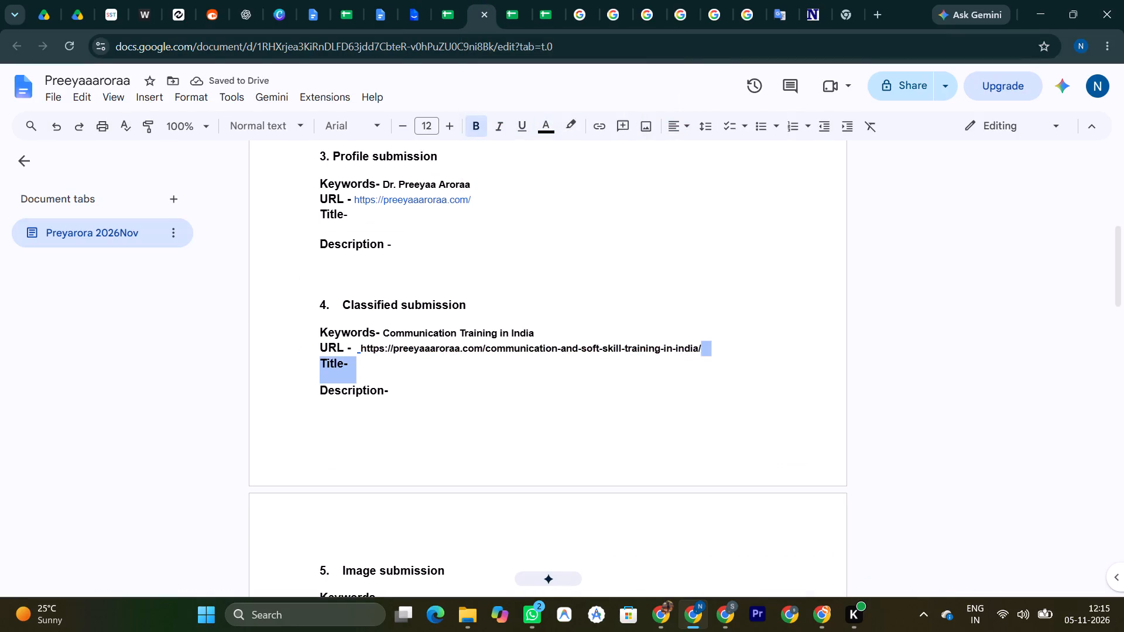
{"action": "left_click_drag", "start_coordinate": [364, 359], "coordinate": [362, 348]}
{"action": "left_click", "coordinate": [477, 121]}
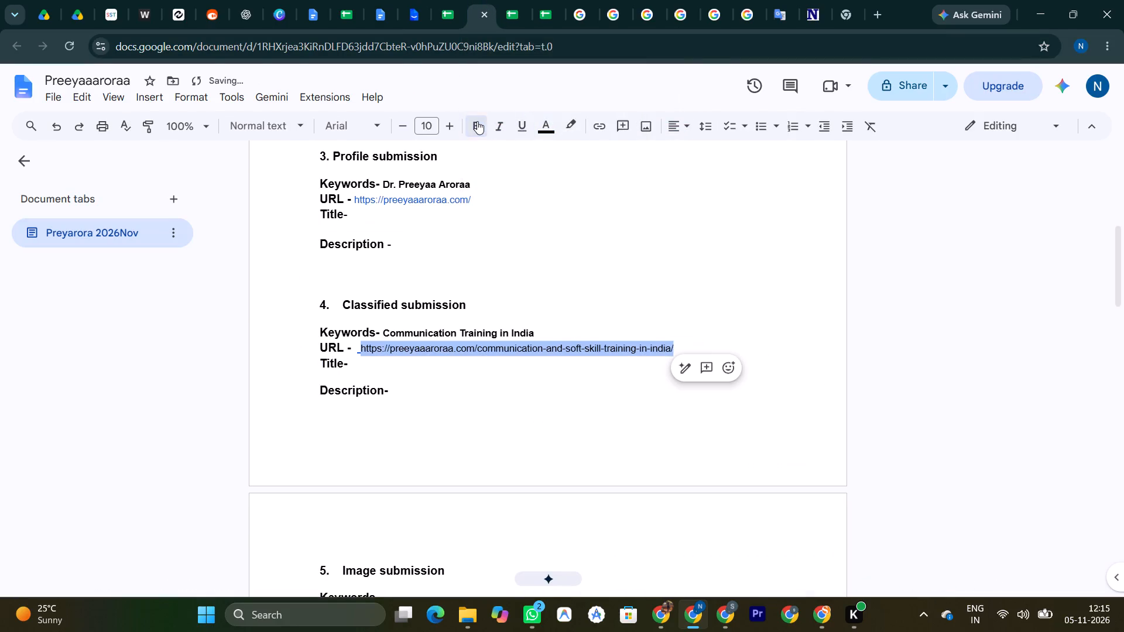
{"action": "left_click", "coordinate": [606, 130]}
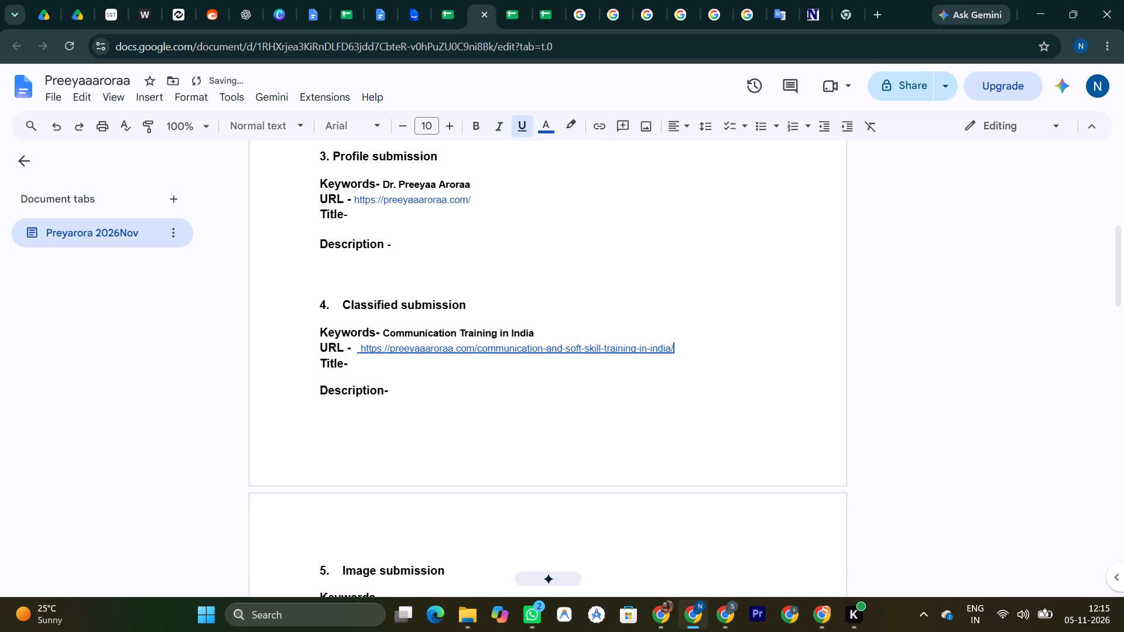
{"action": "left_click_drag", "start_coordinate": [674, 349], "coordinate": [417, 358]}
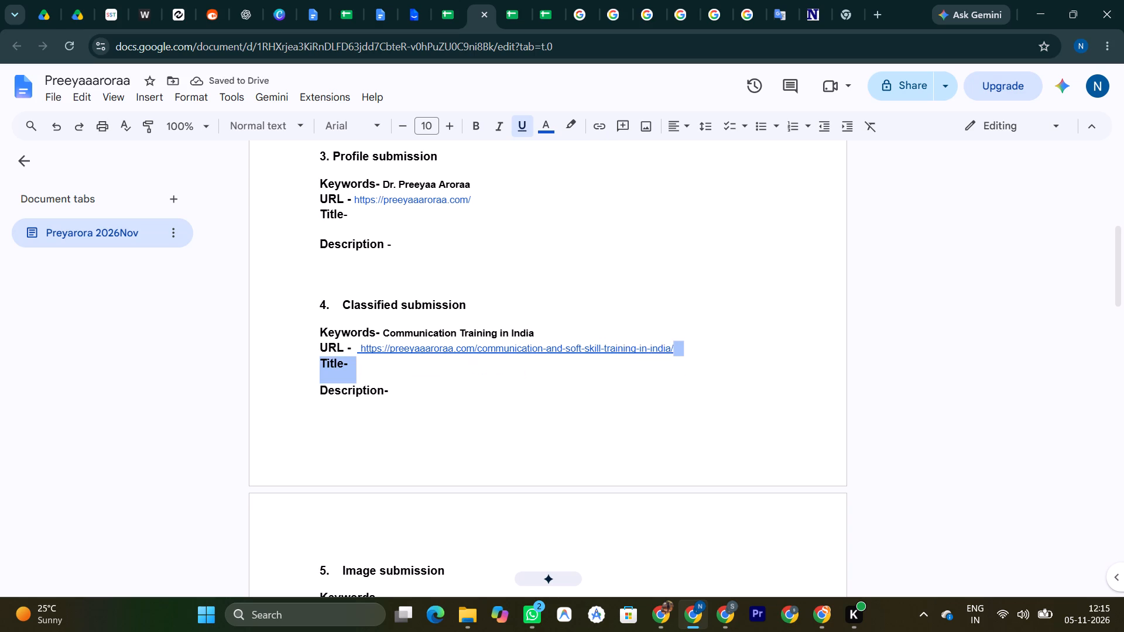
{"action": "left_click_drag", "start_coordinate": [417, 358], "coordinate": [360, 350]}
{"action": "left_click", "coordinate": [512, 122]}
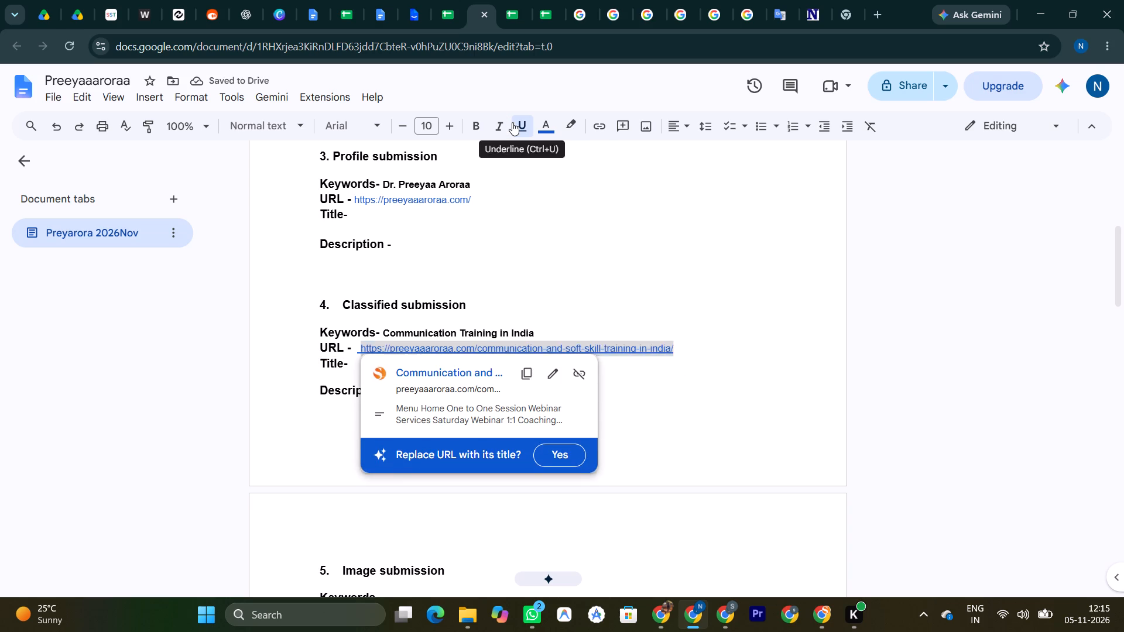
{"action": "left_click", "coordinate": [360, 348]}
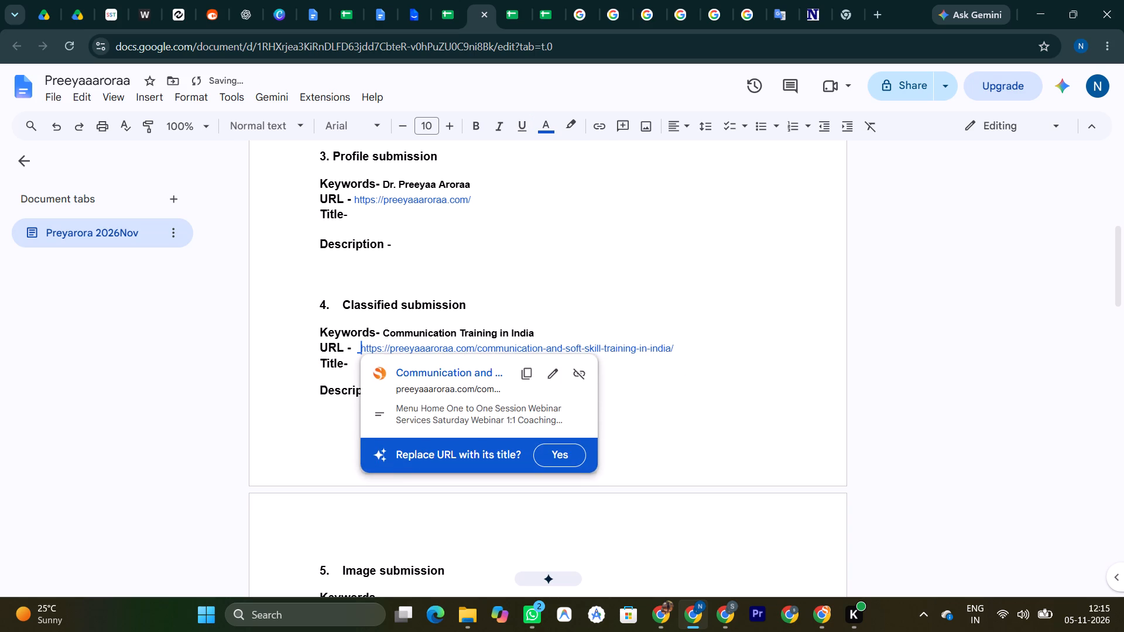
{"action": "key", "text": "BackSpace"}
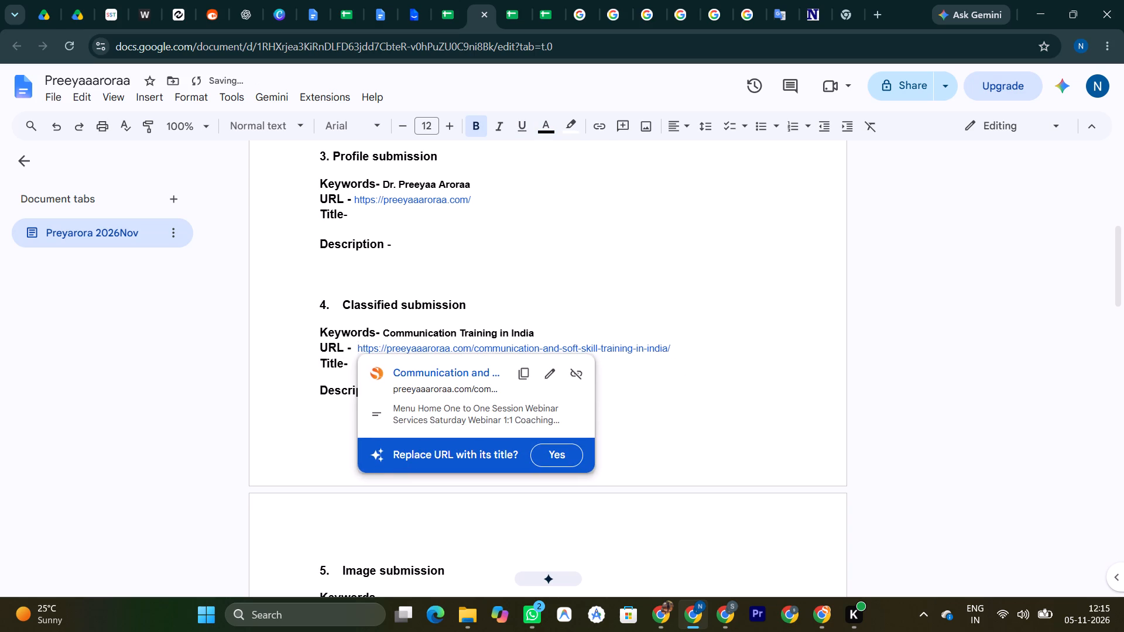
{"action": "left_click", "coordinate": [693, 350]}
{"action": "left_click", "coordinate": [389, 366]}
Copy the Image keyword 1 to 1 Executive Coaching India from the November plan of action into the Keywords line under Image submission.
{"action": "scroll", "coordinate": [582, 311], "scroll_direction": "down", "scroll_amount": 3}
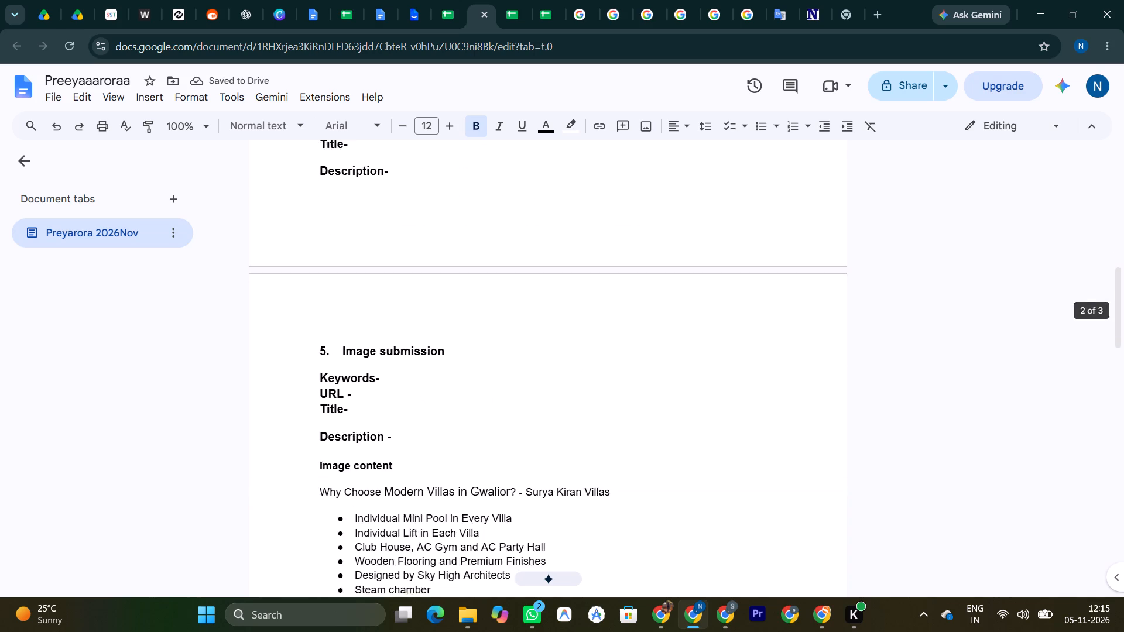
{"action": "scroll", "coordinate": [582, 311], "scroll_direction": "down", "scroll_amount": 2}
{"action": "left_click", "coordinate": [471, 237]}
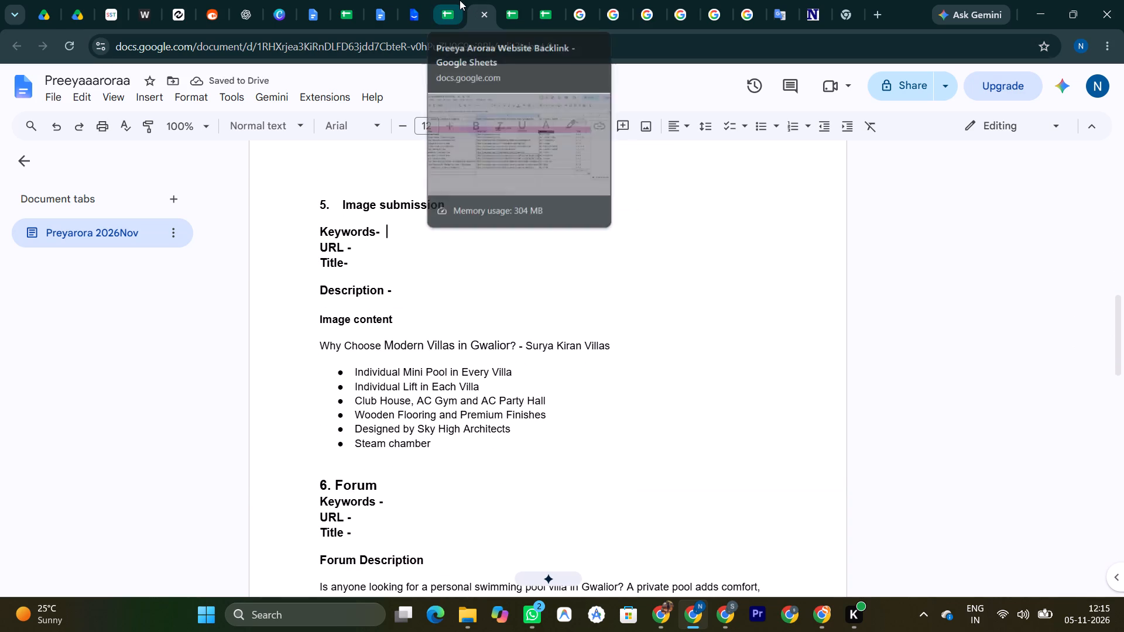
{"action": "left_click", "coordinate": [460, 0]}
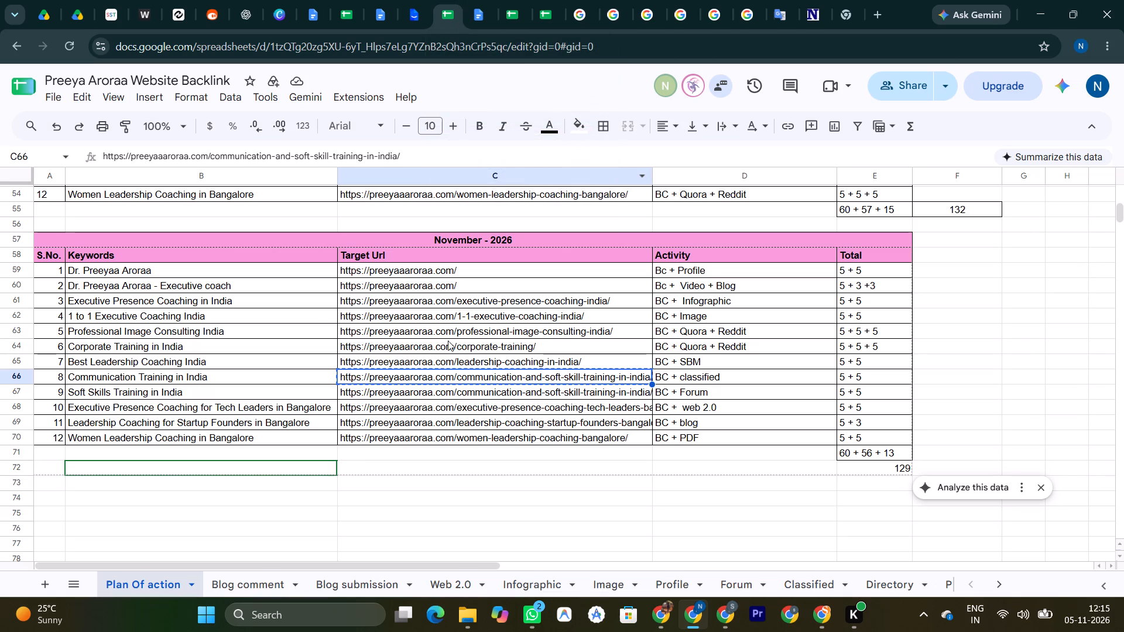
{"action": "left_click", "coordinate": [734, 312]}
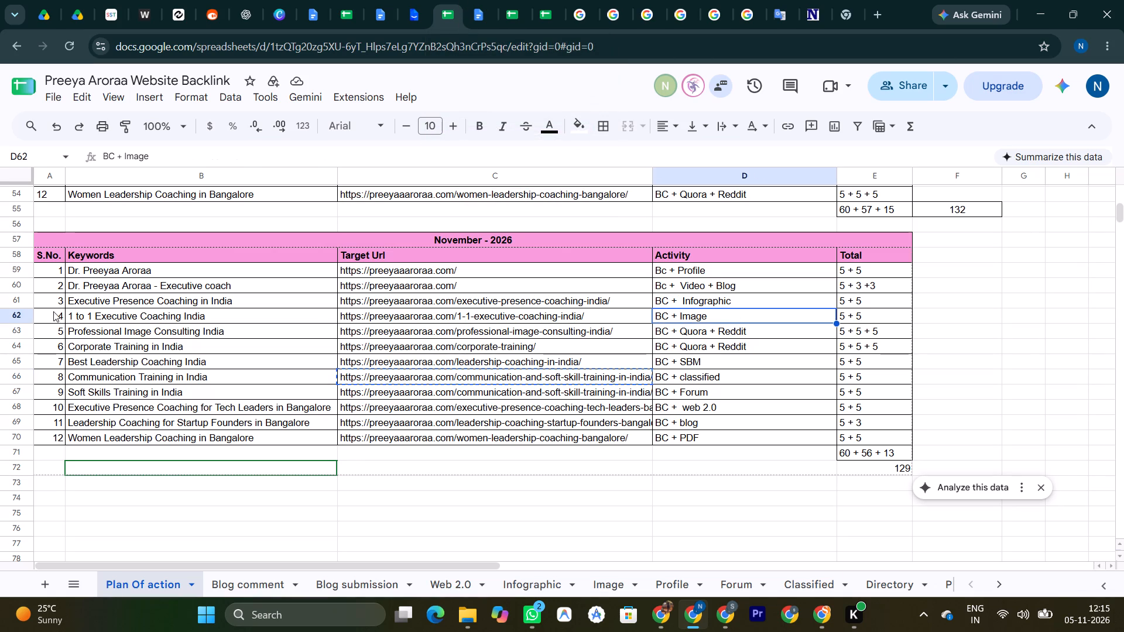
{"action": "left_click", "coordinate": [14, 315]}
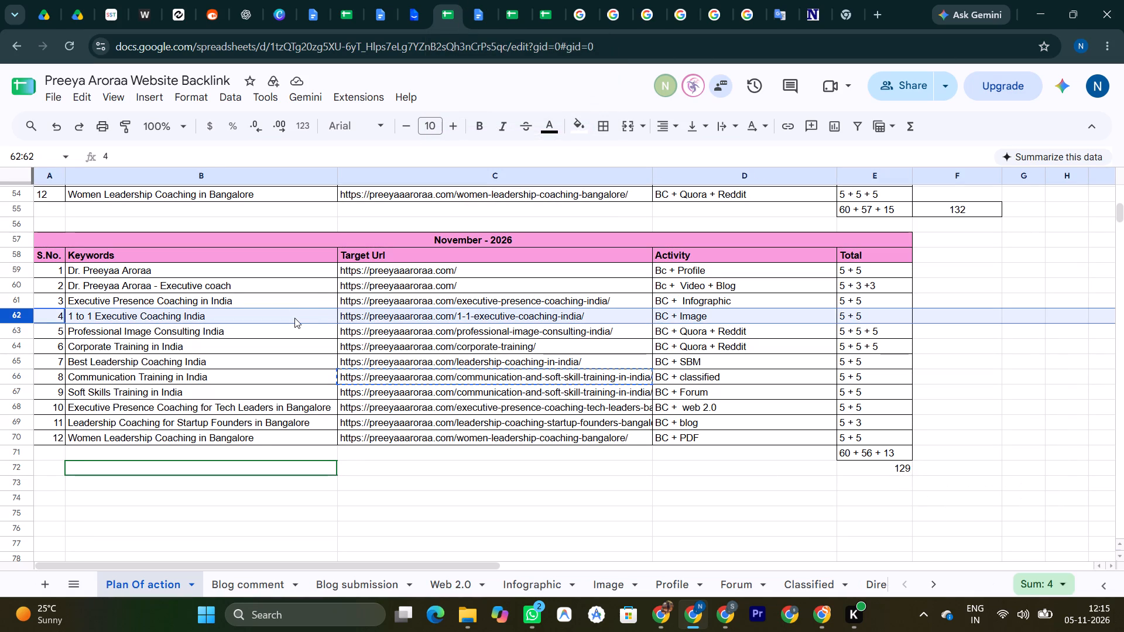
{"action": "left_click", "coordinate": [294, 318]}
{"action": "key", "text": "ctrl+c"}
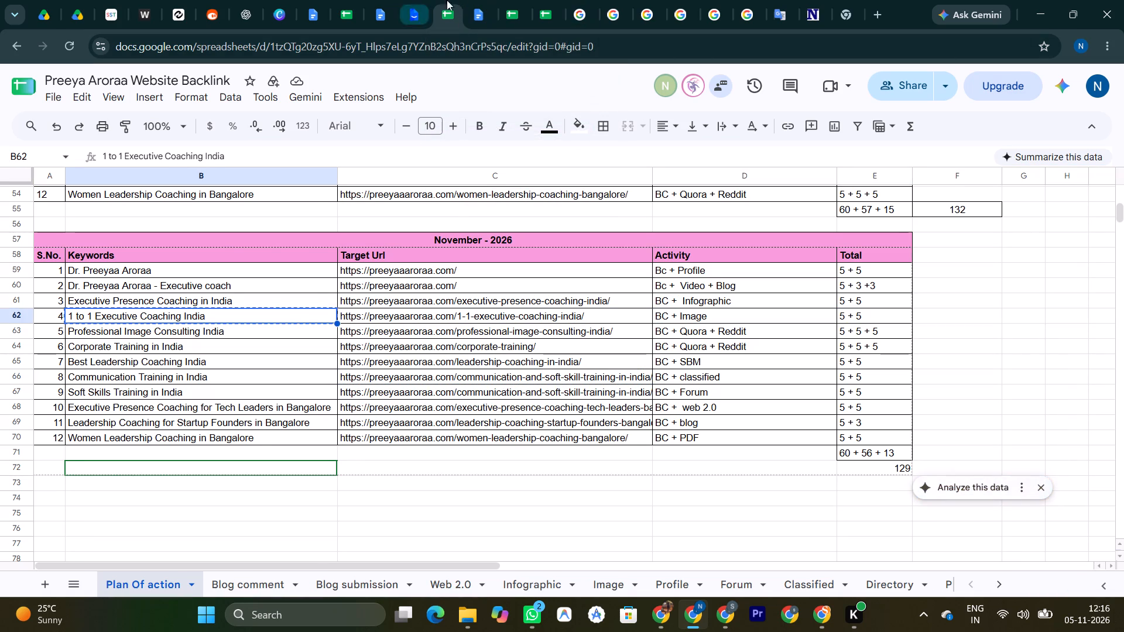
{"action": "left_click", "coordinate": [469, 0]}
{"action": "key", "text": "ctrl+v"}
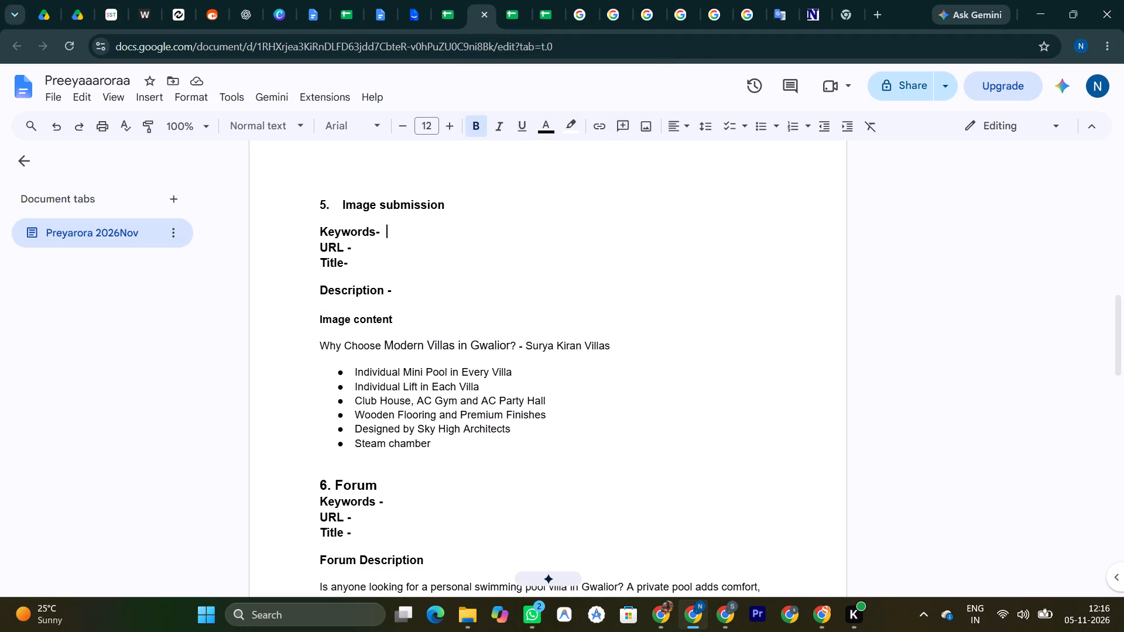
{"action": "left_click", "coordinate": [454, 0]}
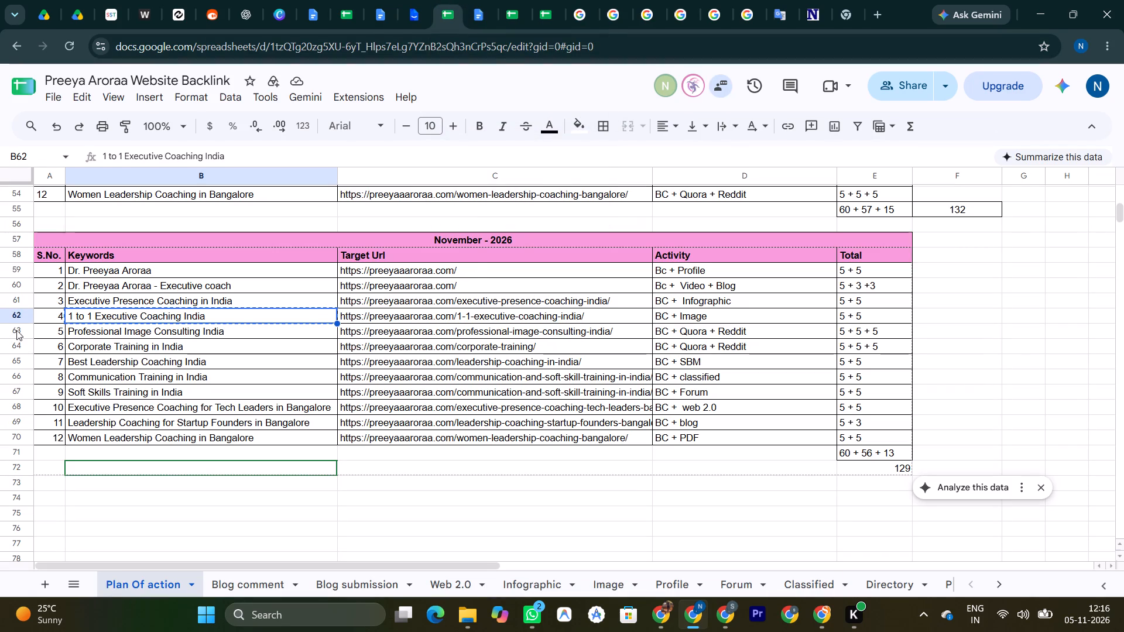
{"action": "left_click", "coordinate": [12, 319]}
{"action": "left_click", "coordinate": [10, 312]}
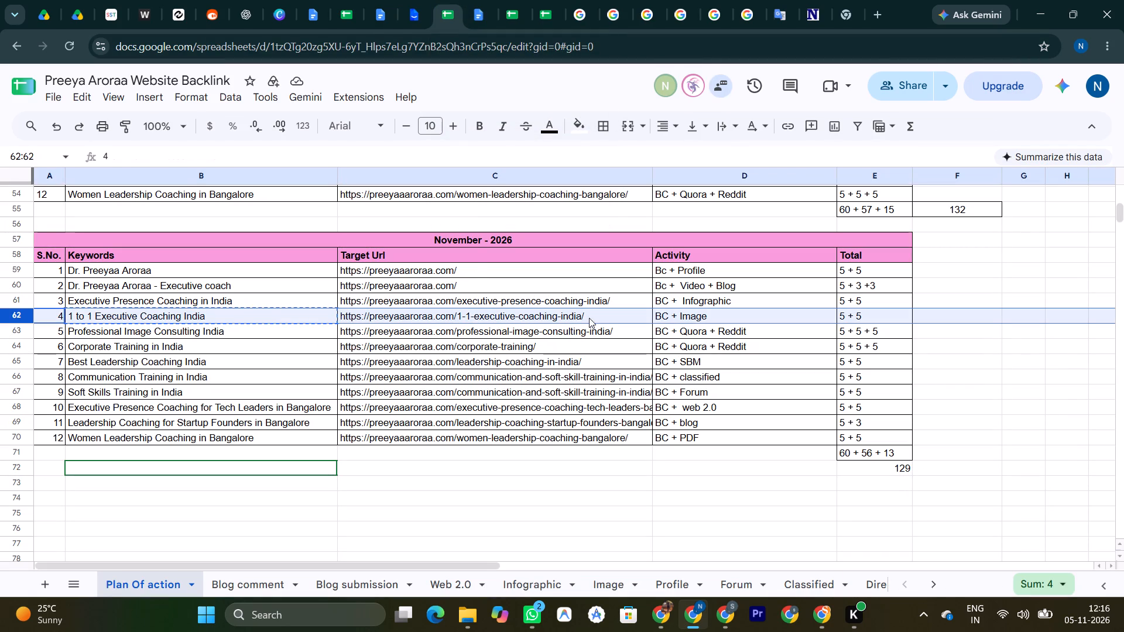
{"action": "left_click", "coordinate": [608, 311]}
{"action": "key", "text": "ctrl+c"}
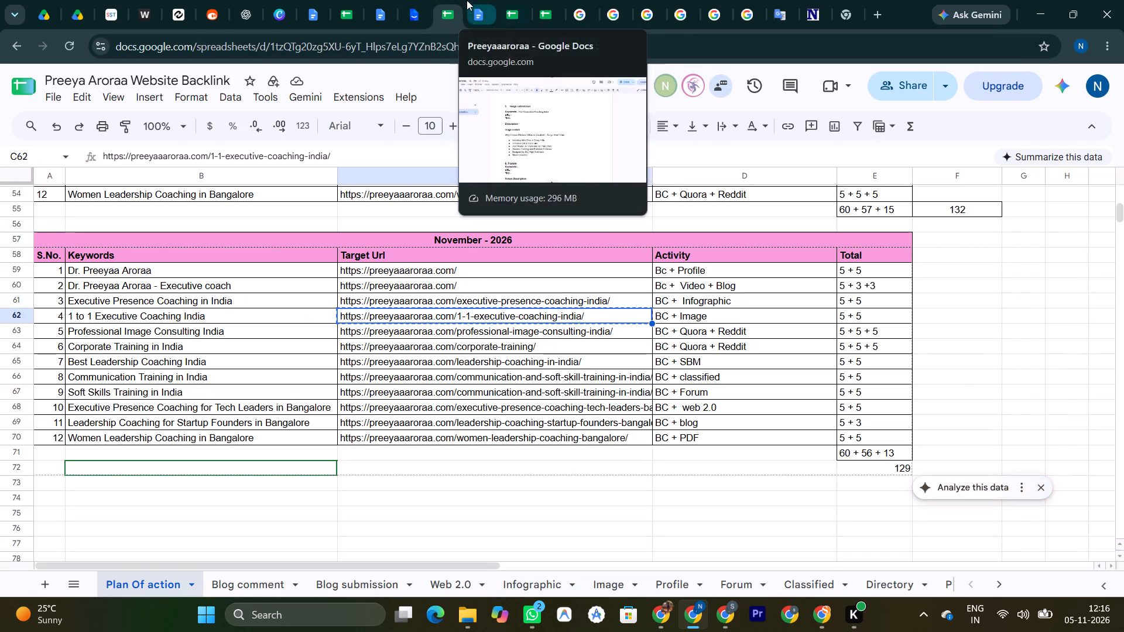
{"action": "left_click", "coordinate": [474, 5]}
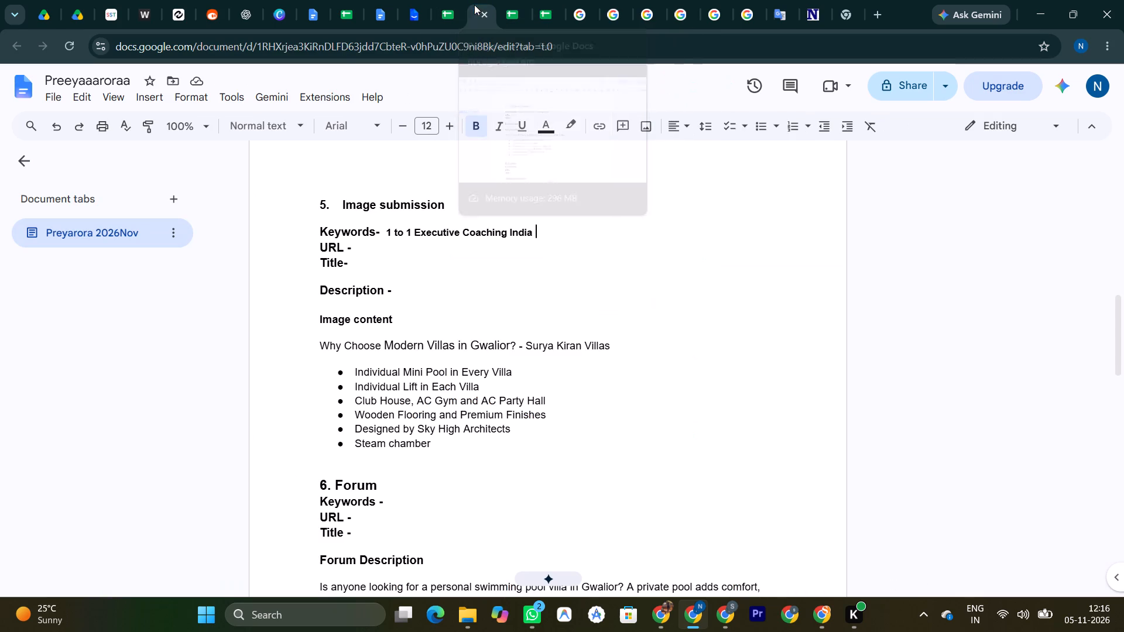
{"action": "left_click", "coordinate": [376, 252]}
{"action": "key", "text": "ctrl+v"}
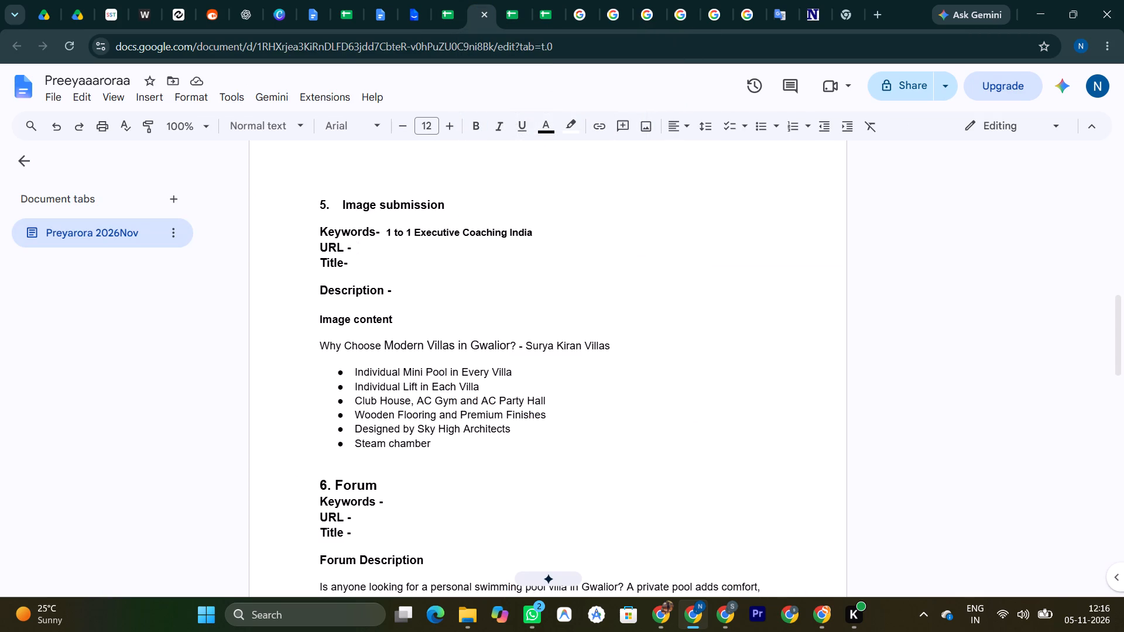
{"action": "left_click", "coordinate": [376, 261]}
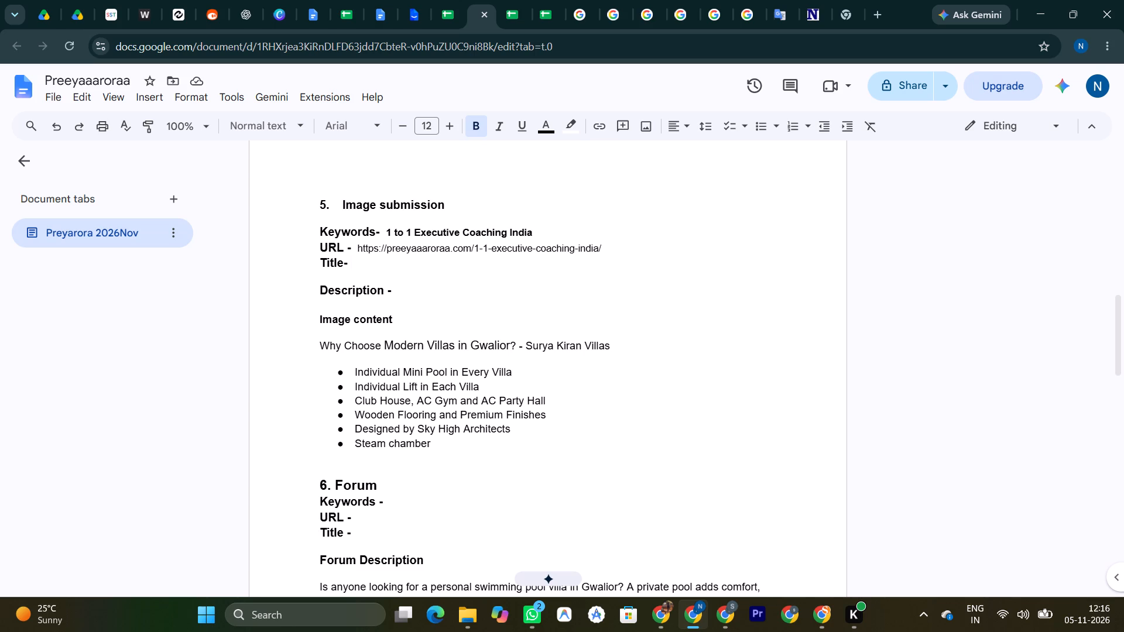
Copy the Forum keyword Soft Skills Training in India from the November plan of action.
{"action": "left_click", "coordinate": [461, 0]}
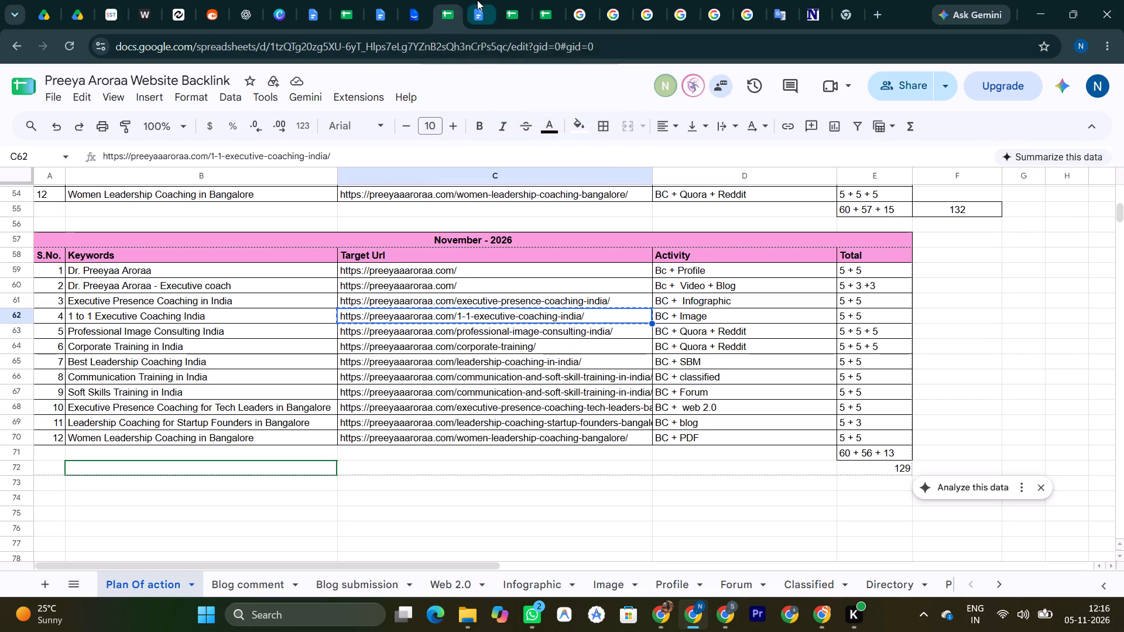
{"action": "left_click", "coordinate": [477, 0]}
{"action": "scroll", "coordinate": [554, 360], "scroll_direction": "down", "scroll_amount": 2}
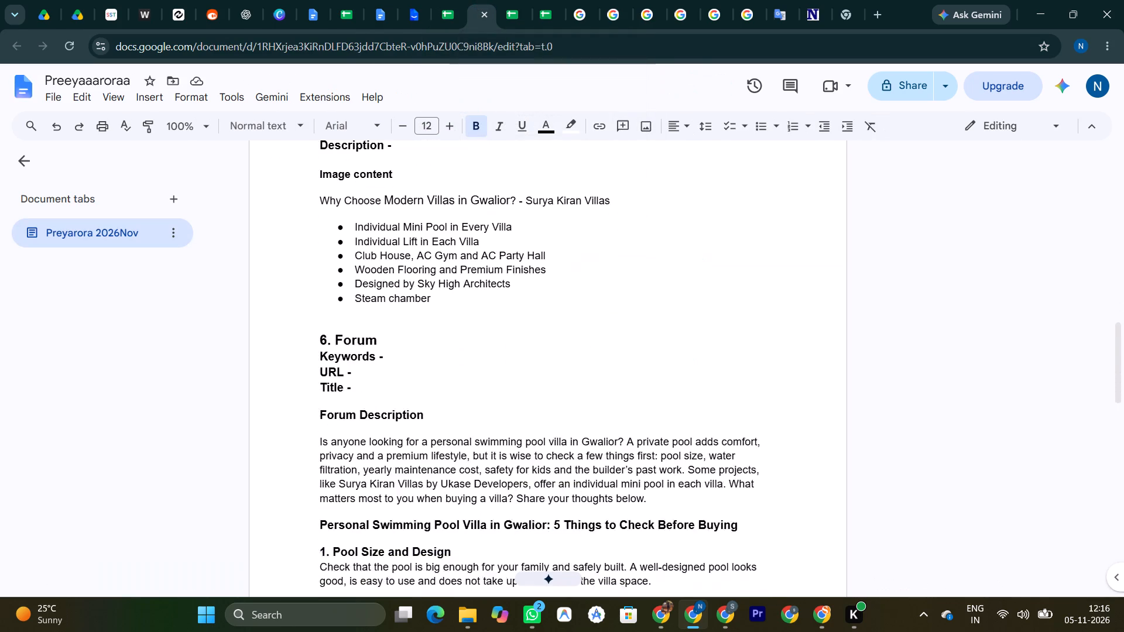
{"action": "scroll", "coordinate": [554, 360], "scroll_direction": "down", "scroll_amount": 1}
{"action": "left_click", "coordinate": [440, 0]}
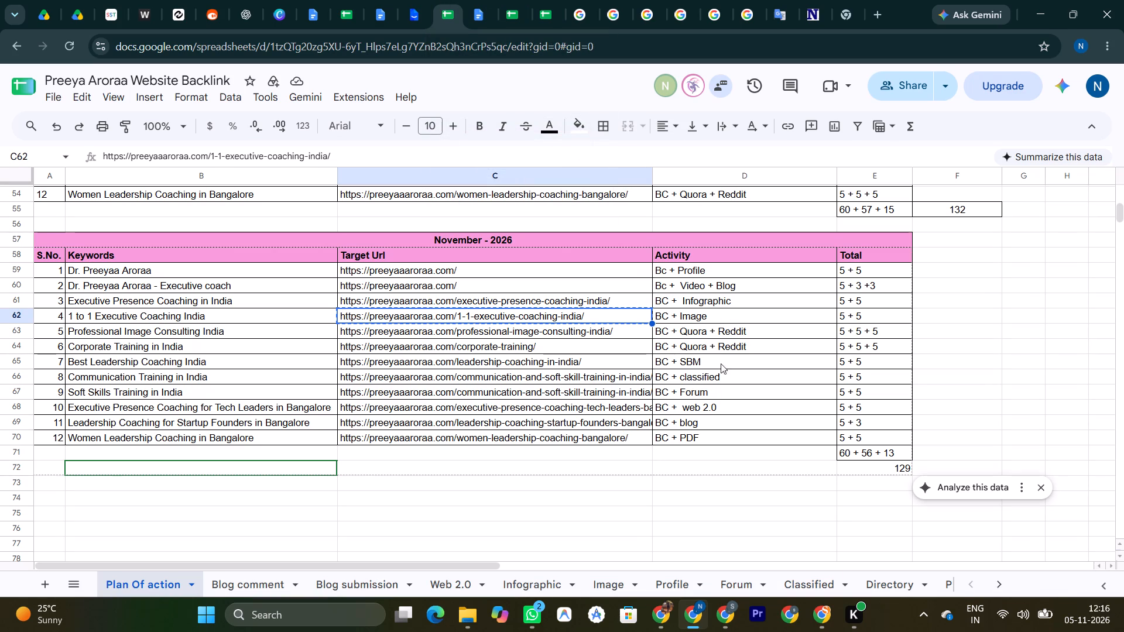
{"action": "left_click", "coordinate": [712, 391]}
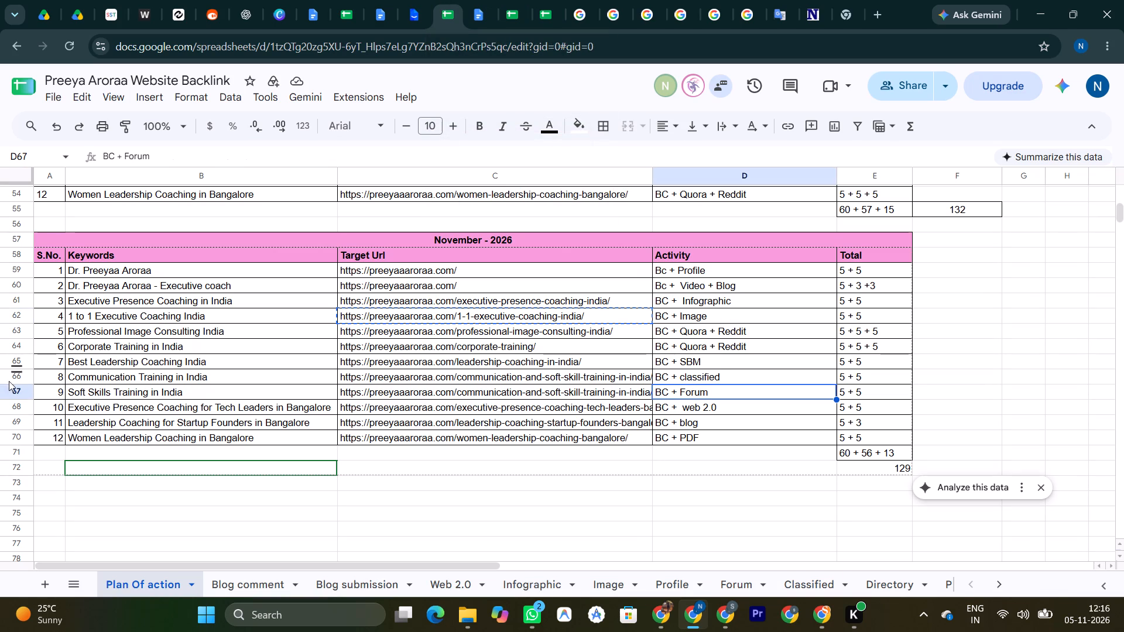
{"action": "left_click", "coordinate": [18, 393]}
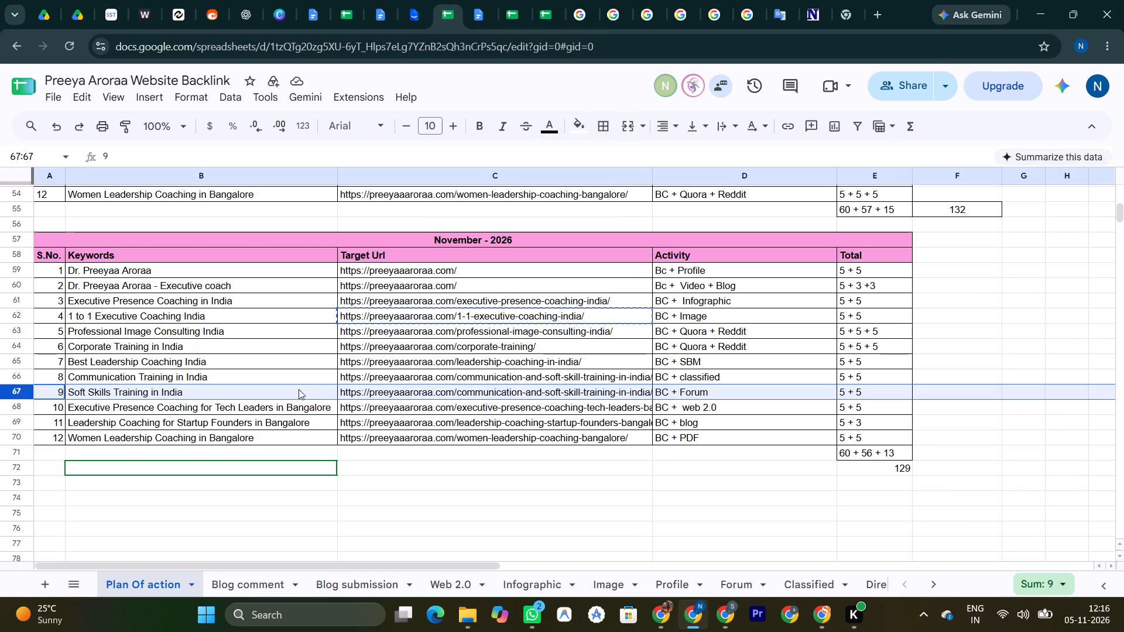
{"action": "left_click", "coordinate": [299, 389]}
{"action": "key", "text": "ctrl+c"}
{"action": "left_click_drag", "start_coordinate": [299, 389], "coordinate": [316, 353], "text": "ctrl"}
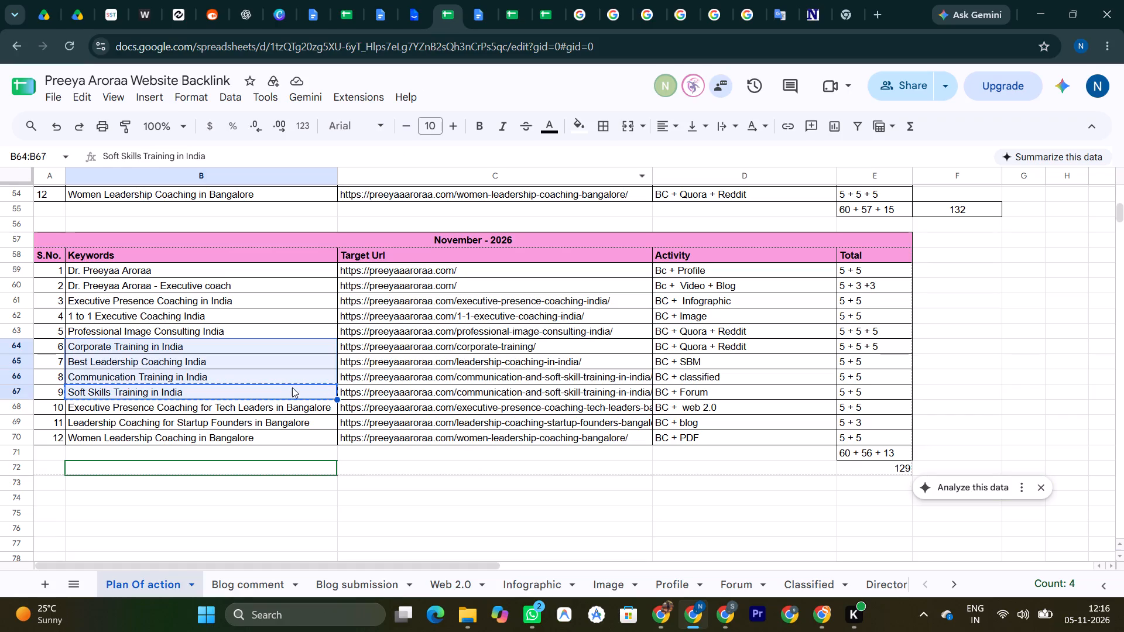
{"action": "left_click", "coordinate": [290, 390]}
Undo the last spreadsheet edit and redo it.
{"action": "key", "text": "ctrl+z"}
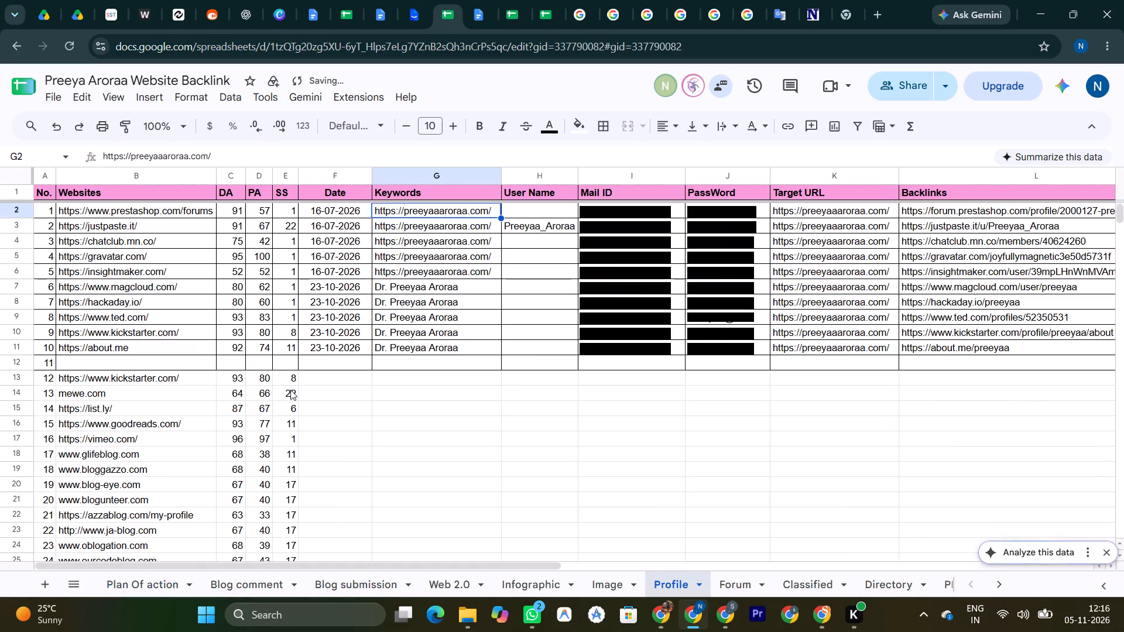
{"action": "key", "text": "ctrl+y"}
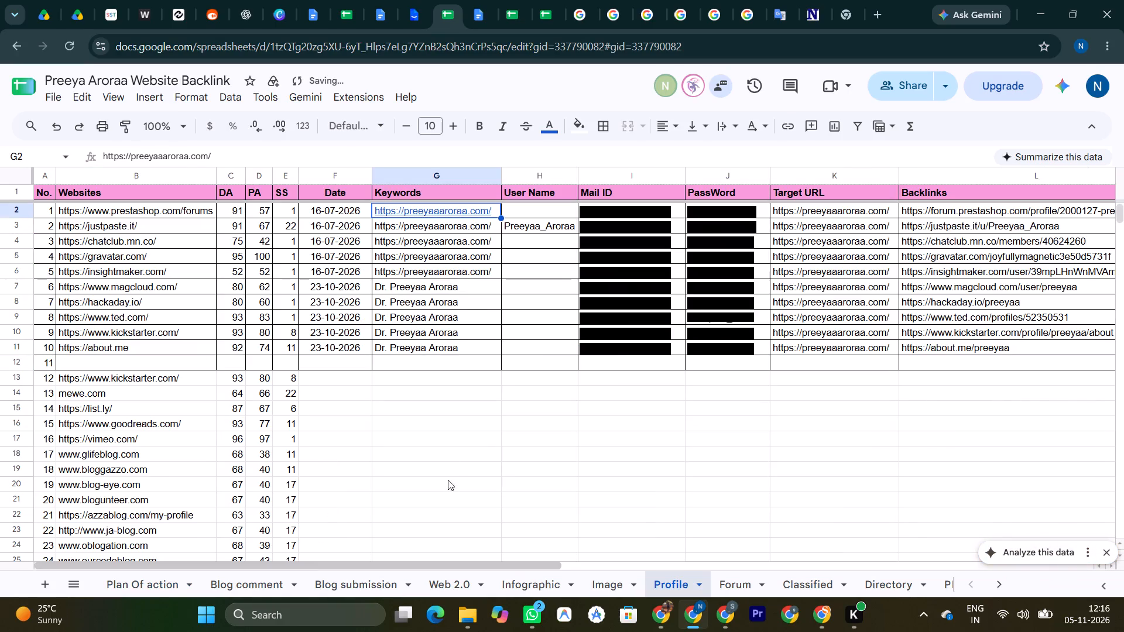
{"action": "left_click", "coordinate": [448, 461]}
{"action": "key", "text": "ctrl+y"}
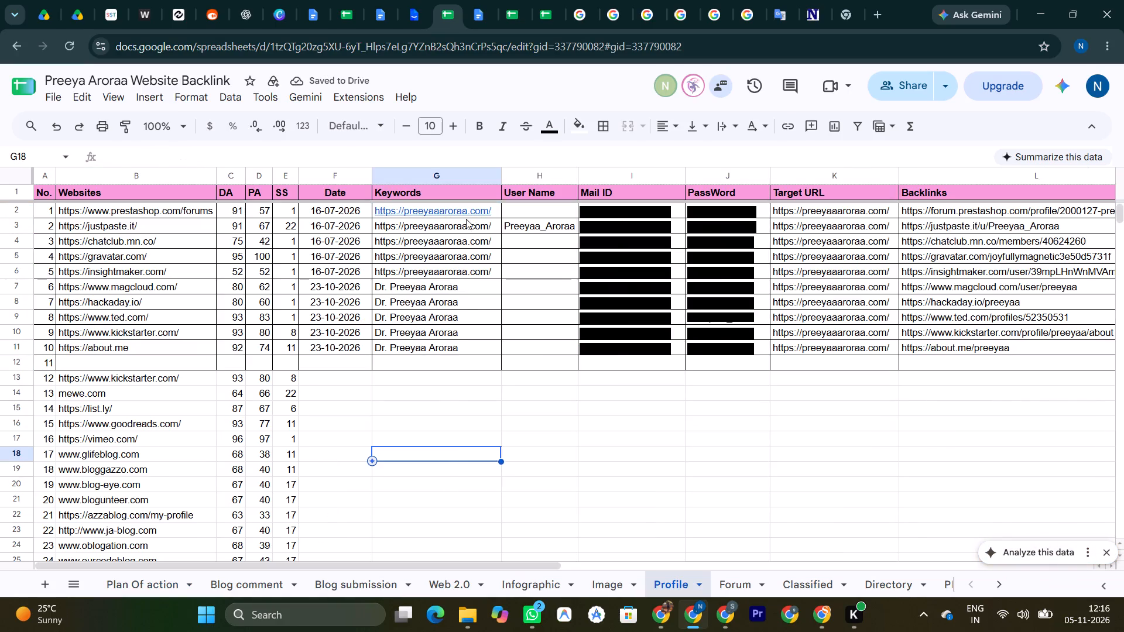
Set the text colour of the link in the Profile sheet's first Keywords row, cell G2, to black.
{"action": "left_click", "coordinate": [466, 215]}
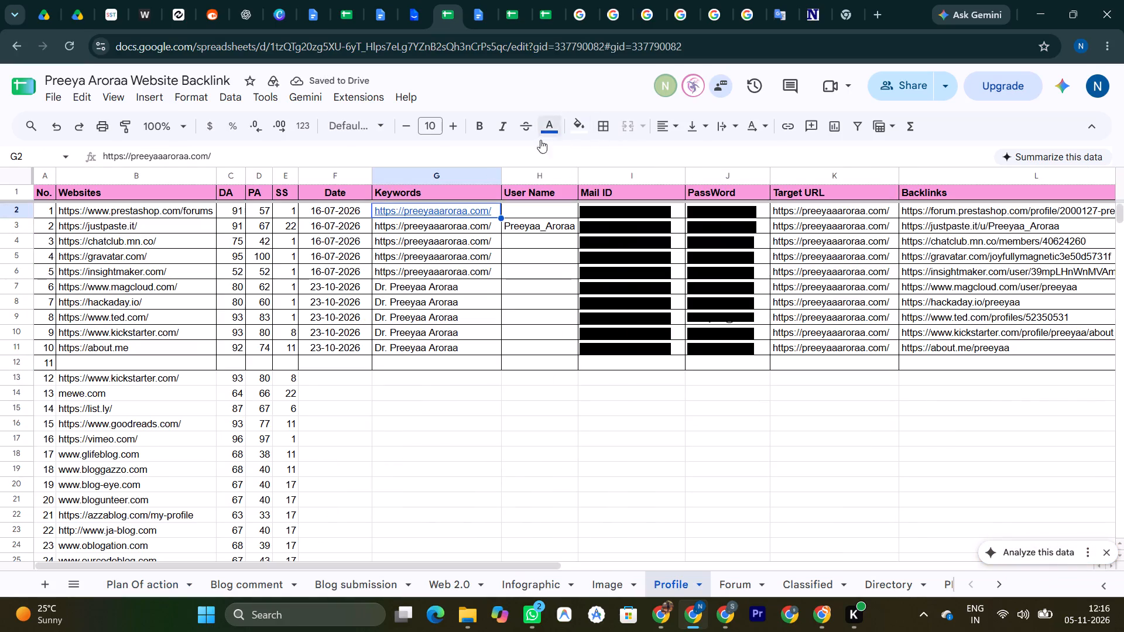
{"action": "left_click", "coordinate": [542, 137]}
{"action": "left_click", "coordinate": [556, 183]}
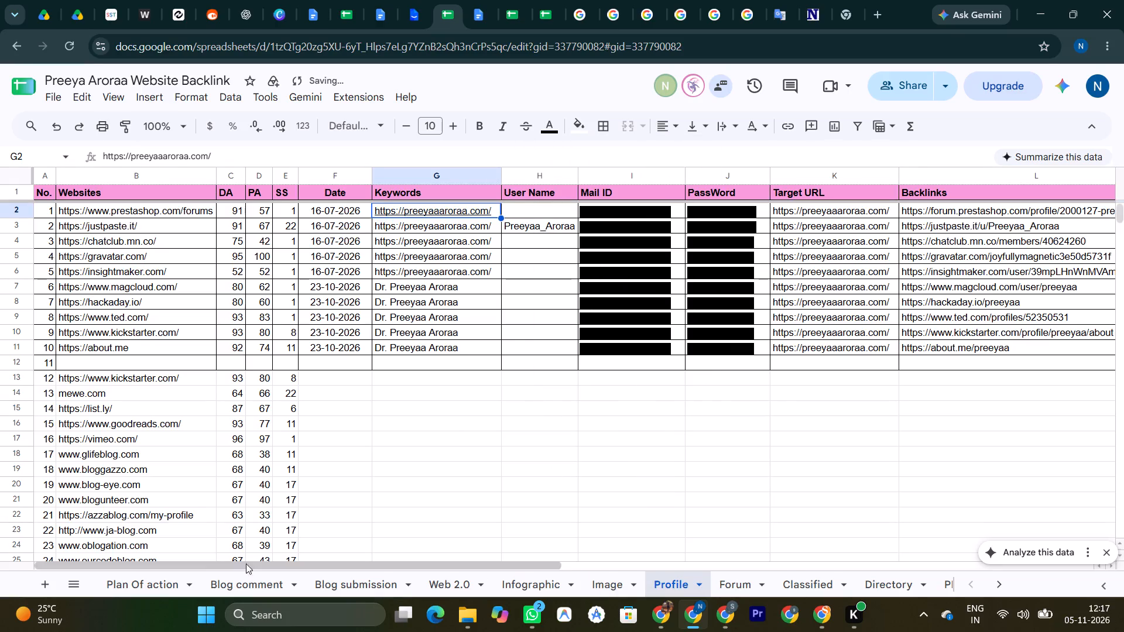
Copy the Forum keyword Soft Skills Training in India from the November plan of action into the Keywords line under Forum.
{"action": "left_click", "coordinate": [130, 588]}
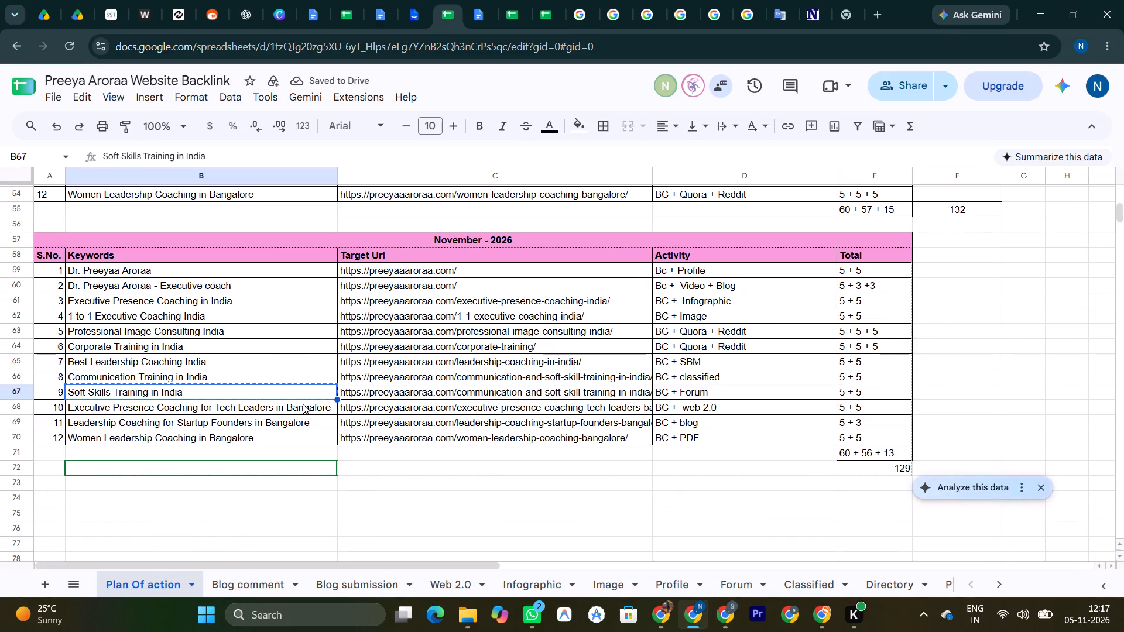
{"action": "left_click", "coordinate": [20, 393]}
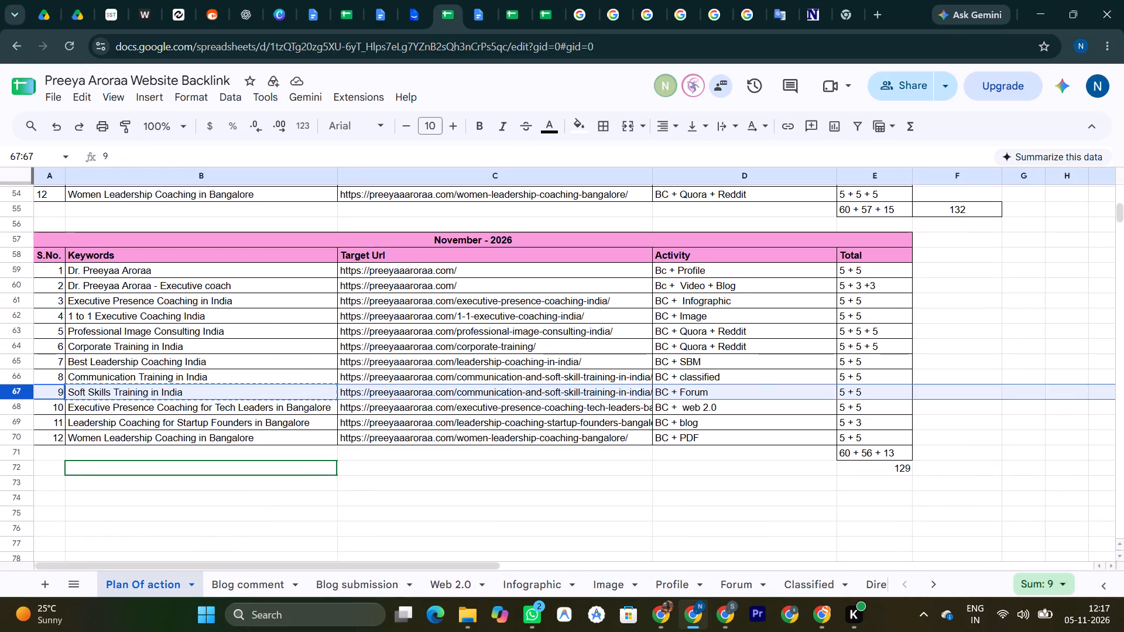
{"action": "left_click", "coordinate": [301, 391]}
{"action": "key", "text": "ctrl+c"}
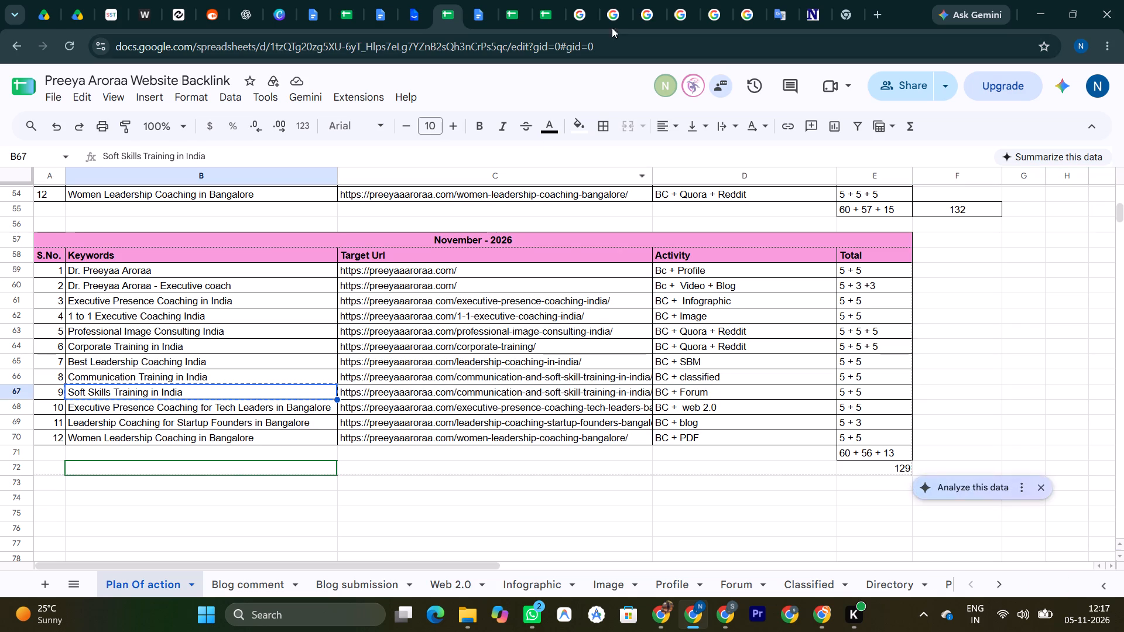
{"action": "left_click", "coordinate": [475, 0]}
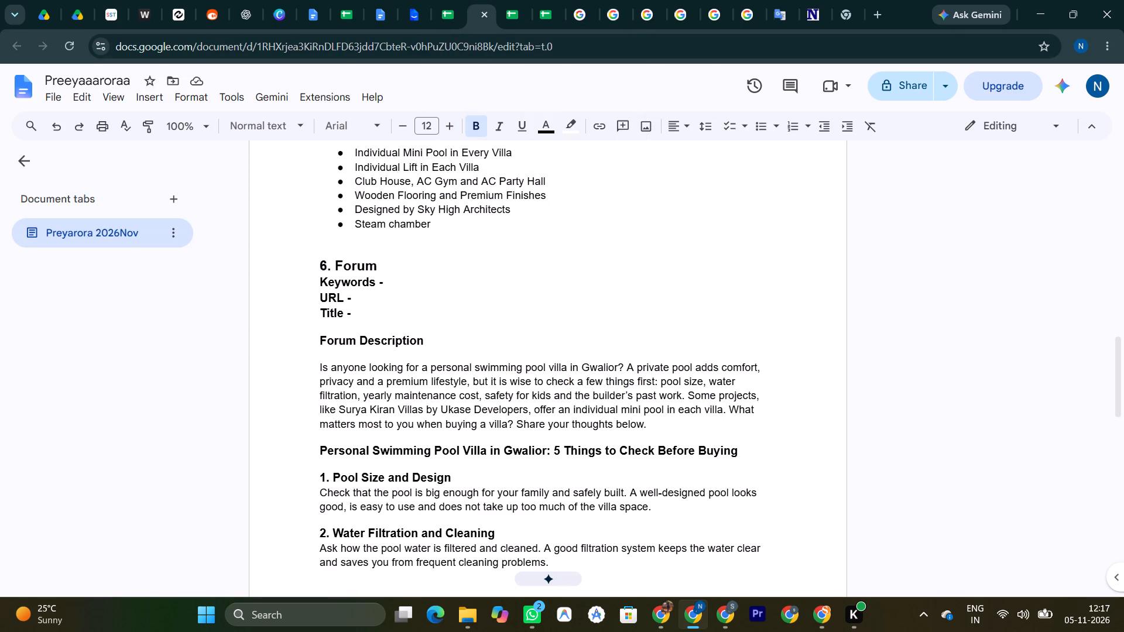
{"action": "left_click", "coordinate": [402, 281]}
{"action": "key", "text": "ctrl+v"}
{"action": "left_click", "coordinate": [383, 301]}
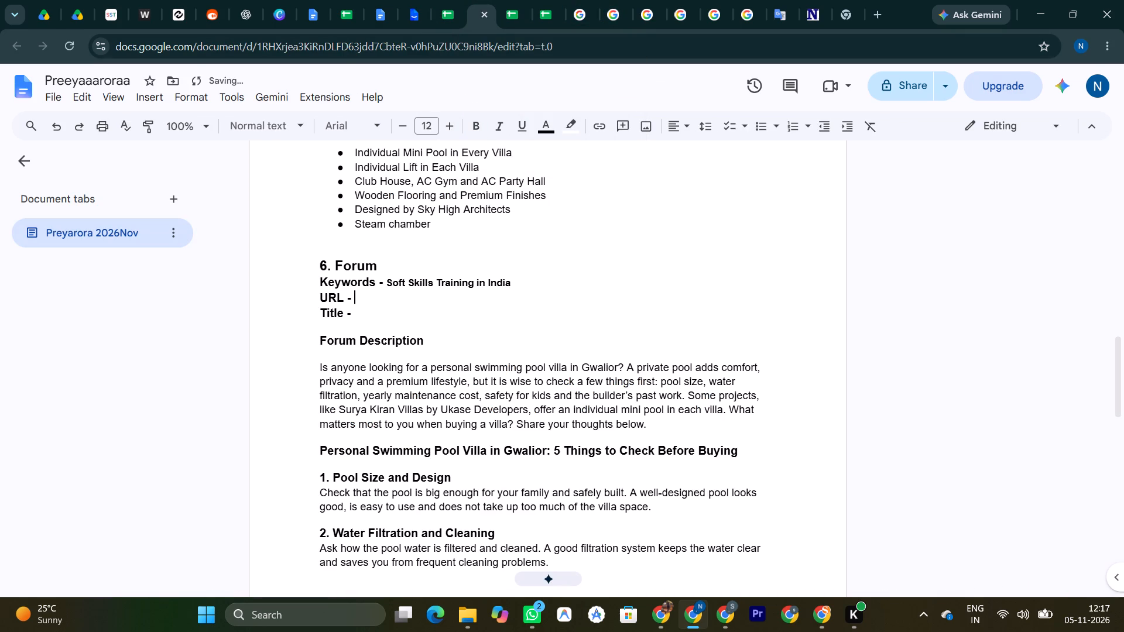
{"action": "left_click", "coordinate": [455, 0]}
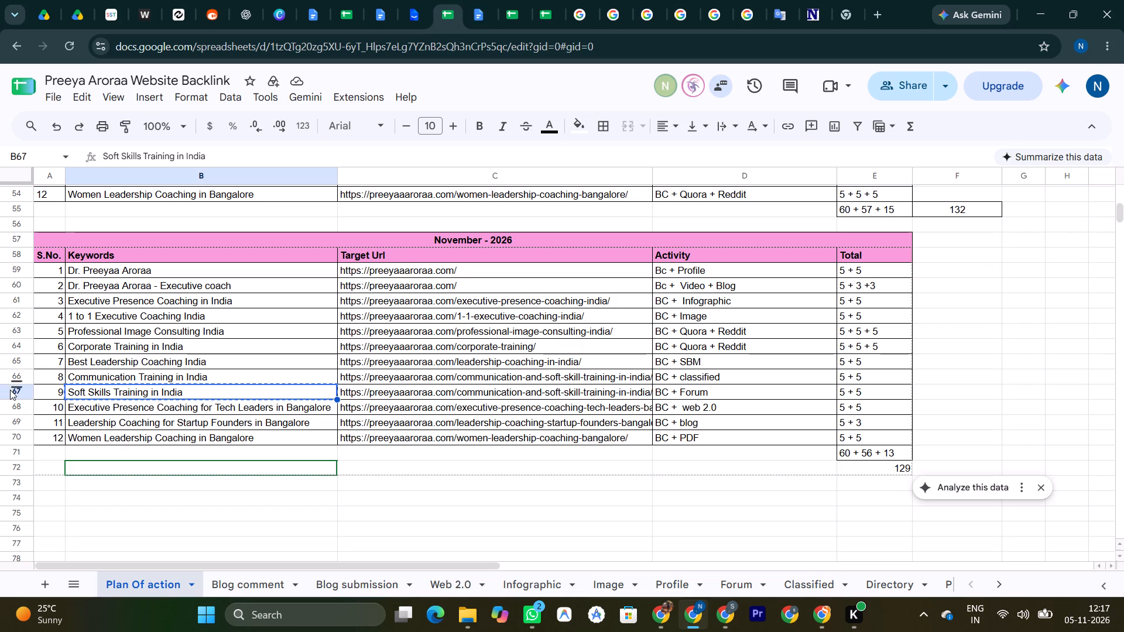
{"action": "left_click", "coordinate": [10, 390]}
{"action": "left_click", "coordinate": [530, 390]}
{"action": "key", "text": "ctrl+c"}
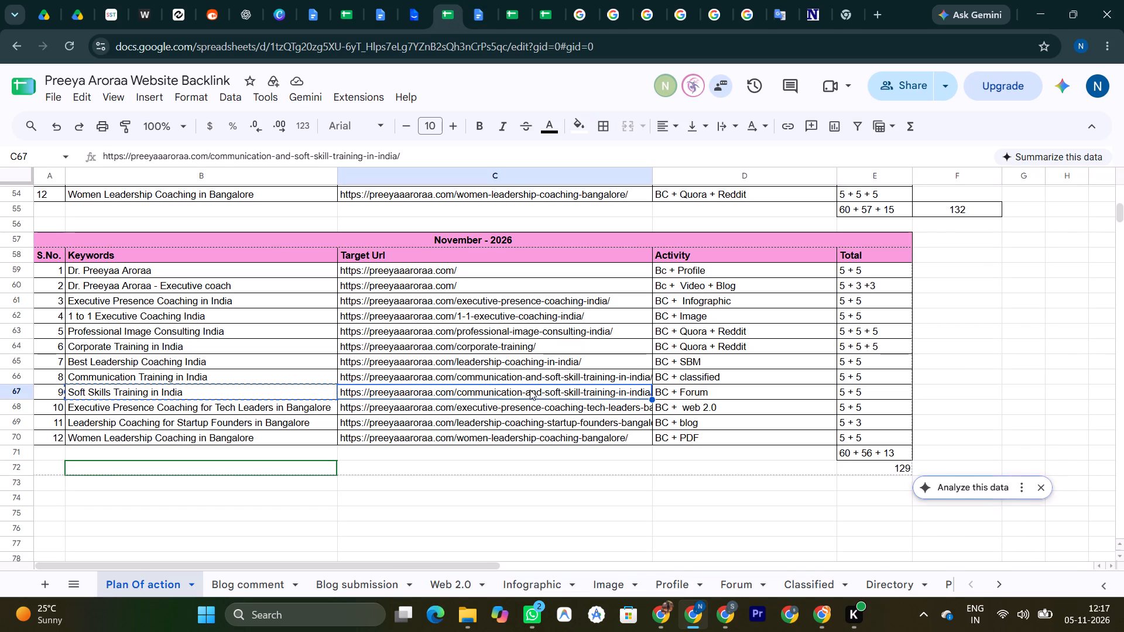
{"action": "left_click", "coordinate": [496, 0]}
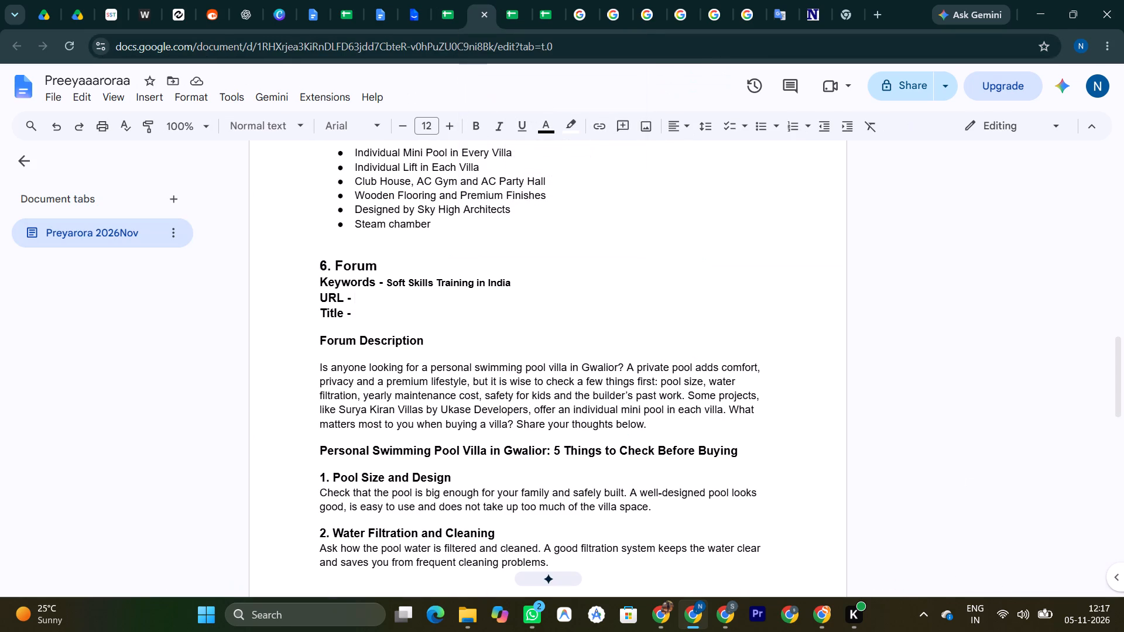
{"action": "key", "text": "ctrl+v"}
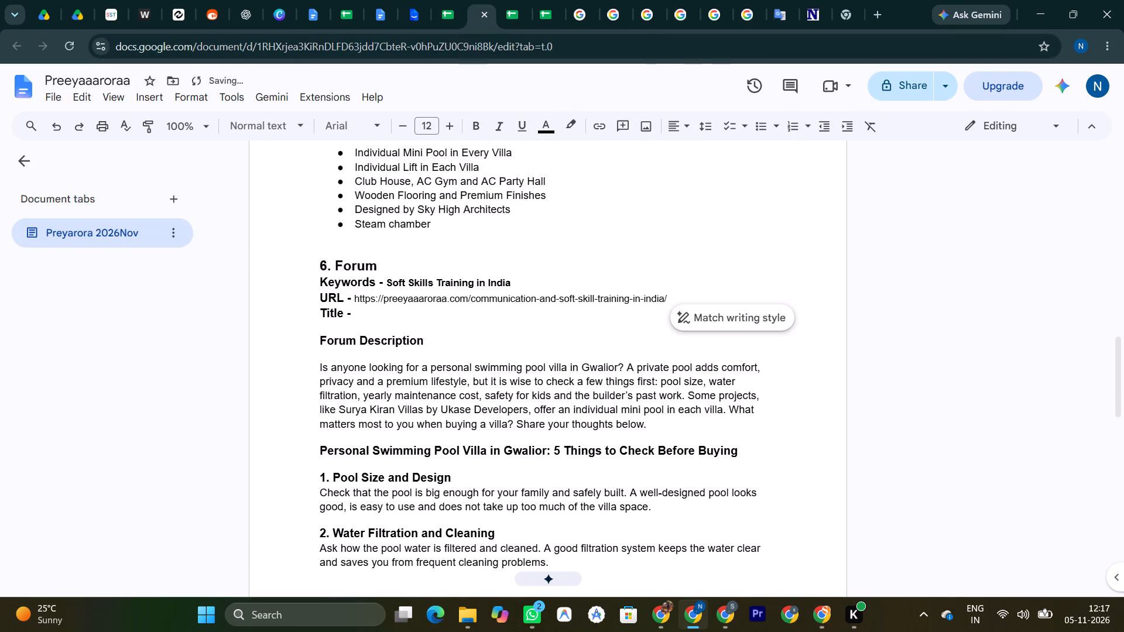
Turn the Forum URL into a hyperlink without underline.
{"action": "left_click_drag", "start_coordinate": [667, 300], "coordinate": [376, 299]}
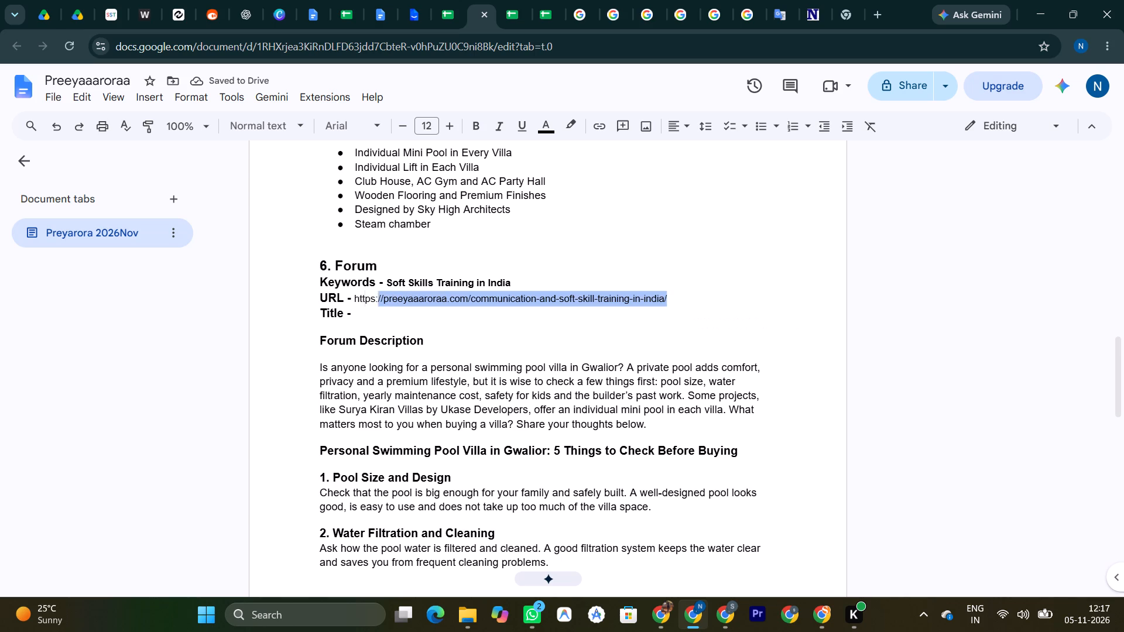
{"action": "left_click_drag", "start_coordinate": [376, 299], "coordinate": [354, 305]}
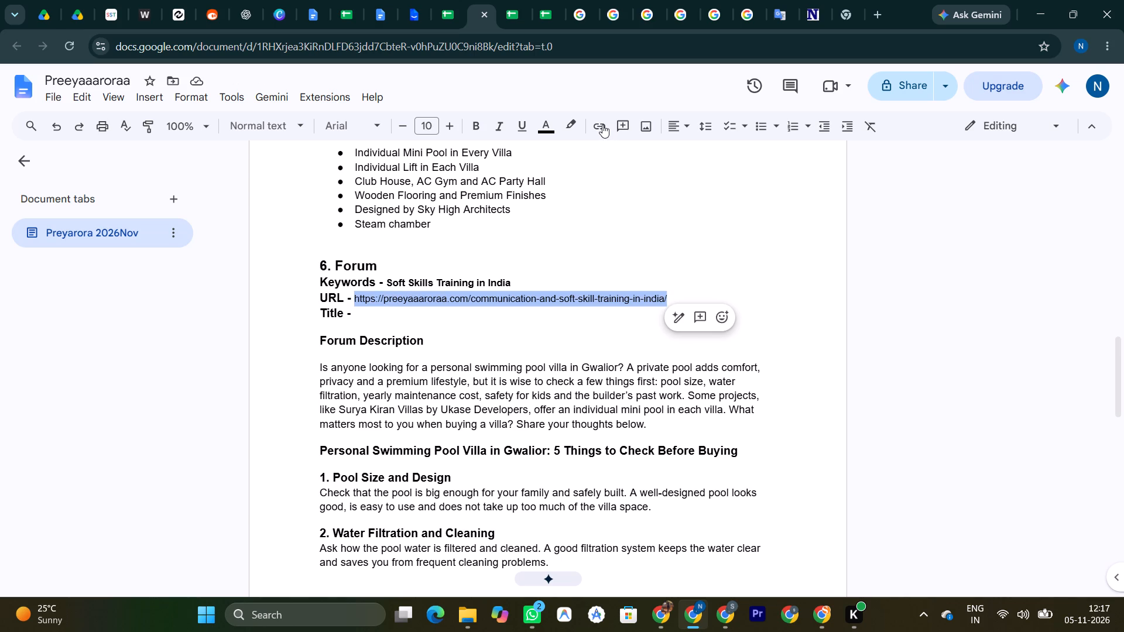
{"action": "left_click", "coordinate": [602, 125]}
{"action": "left_click_drag", "start_coordinate": [667, 303], "coordinate": [464, 303]}
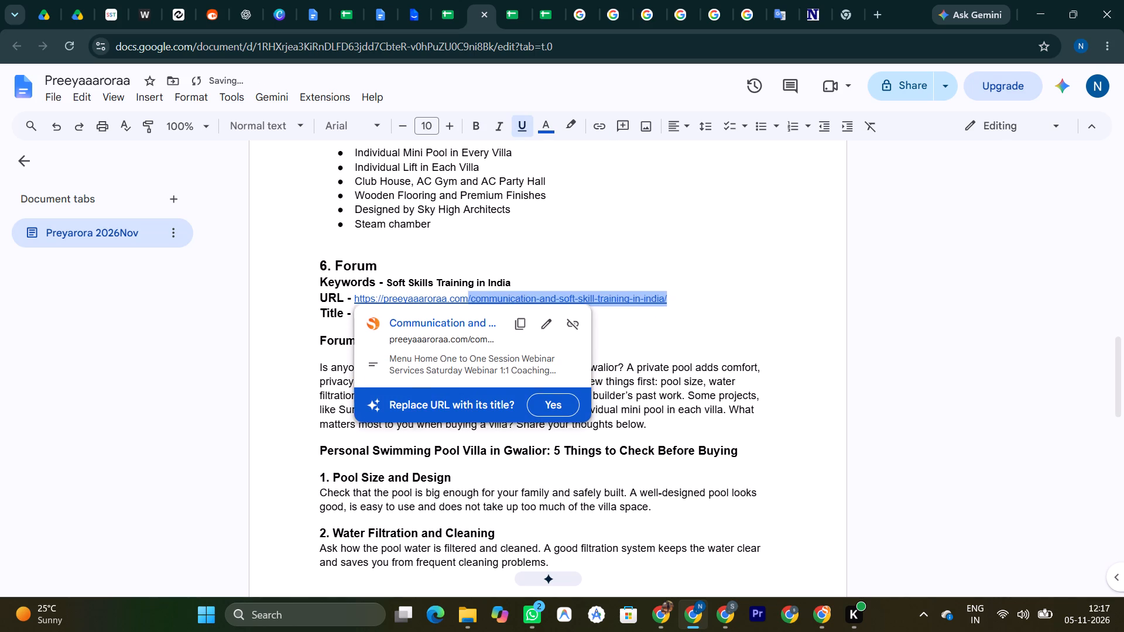
{"action": "left_click_drag", "start_coordinate": [464, 303], "coordinate": [353, 297]}
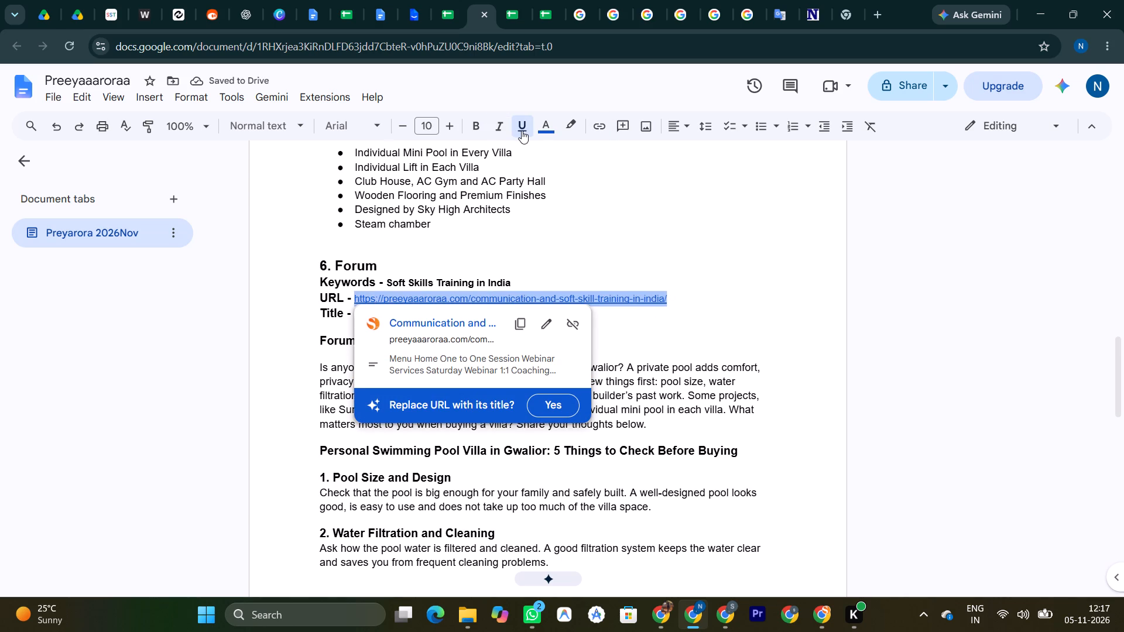
{"action": "left_click", "coordinate": [524, 130]}
{"action": "left_click", "coordinate": [597, 265]}
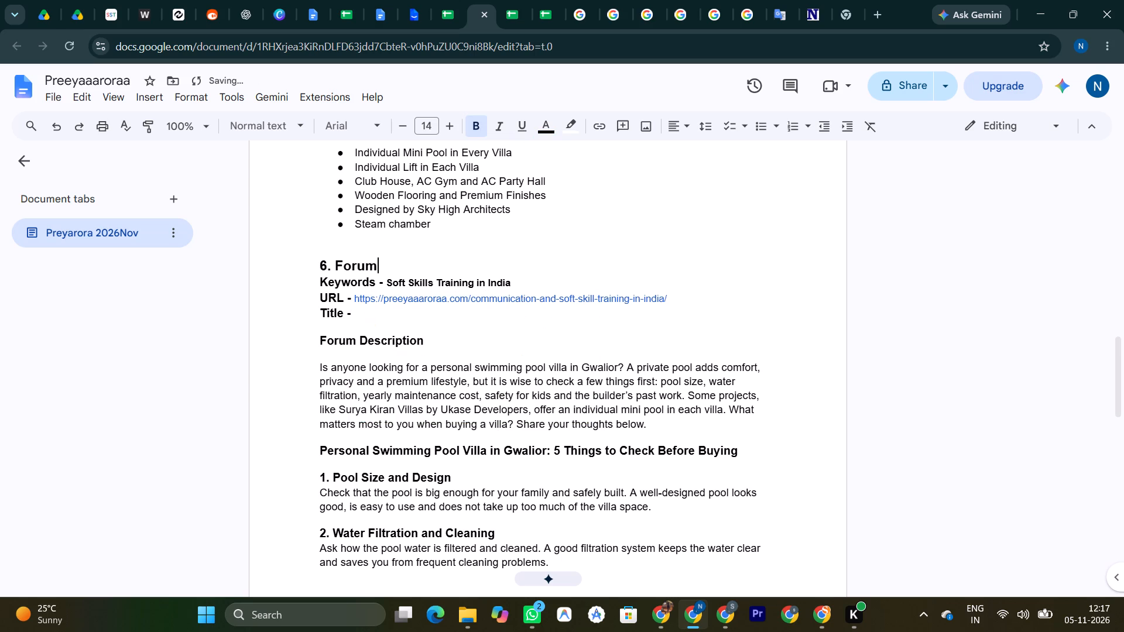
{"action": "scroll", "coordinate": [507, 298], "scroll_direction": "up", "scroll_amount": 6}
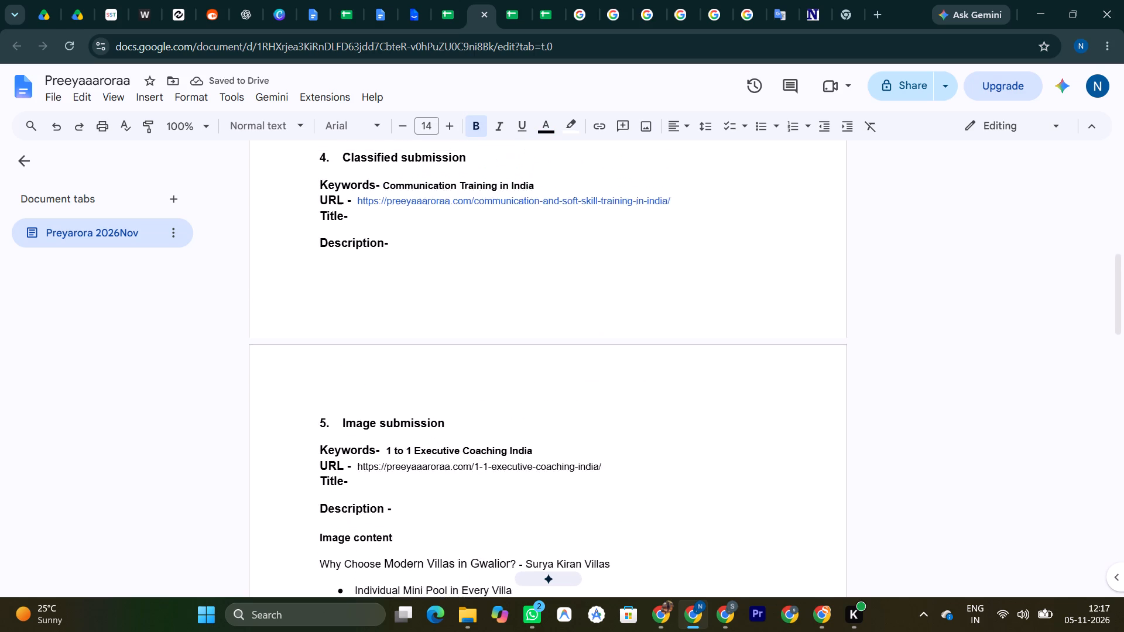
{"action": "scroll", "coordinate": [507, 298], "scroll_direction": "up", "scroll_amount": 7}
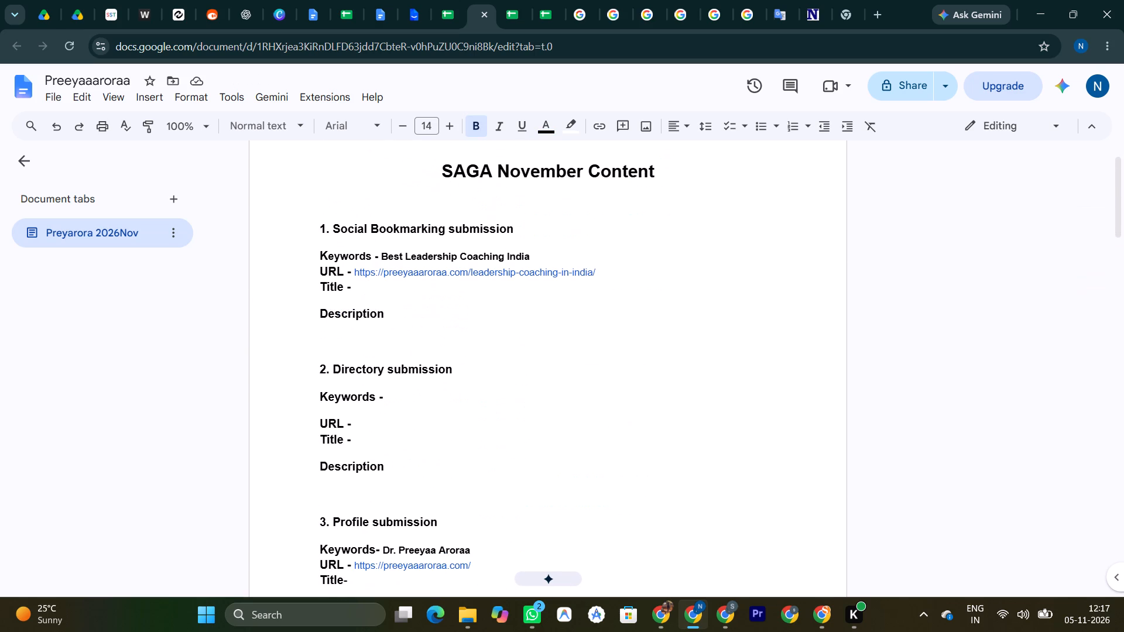
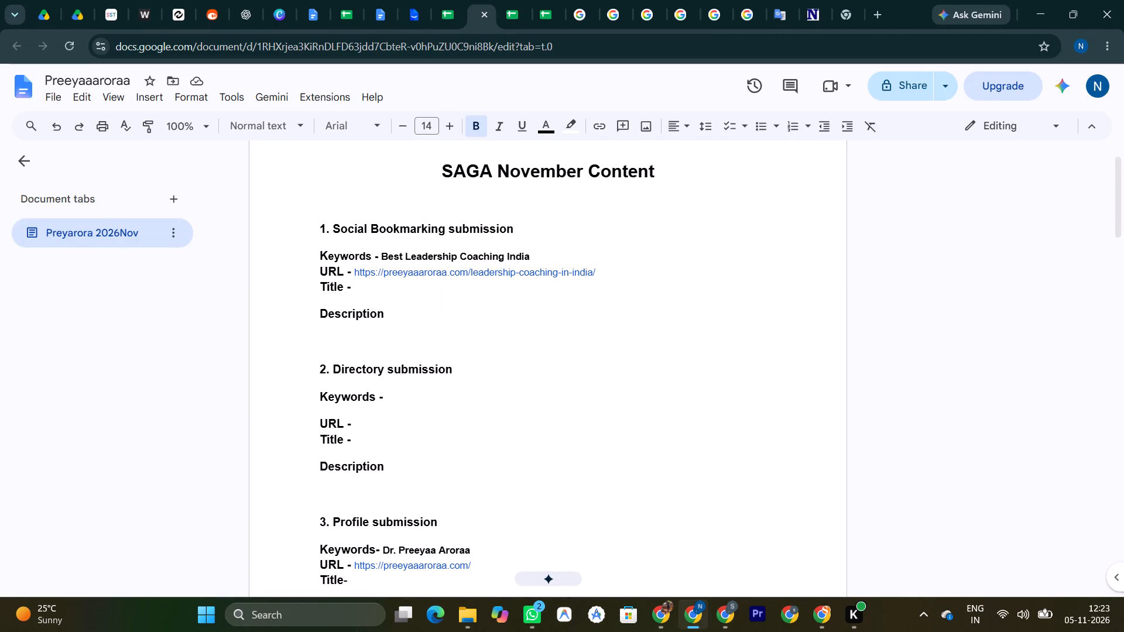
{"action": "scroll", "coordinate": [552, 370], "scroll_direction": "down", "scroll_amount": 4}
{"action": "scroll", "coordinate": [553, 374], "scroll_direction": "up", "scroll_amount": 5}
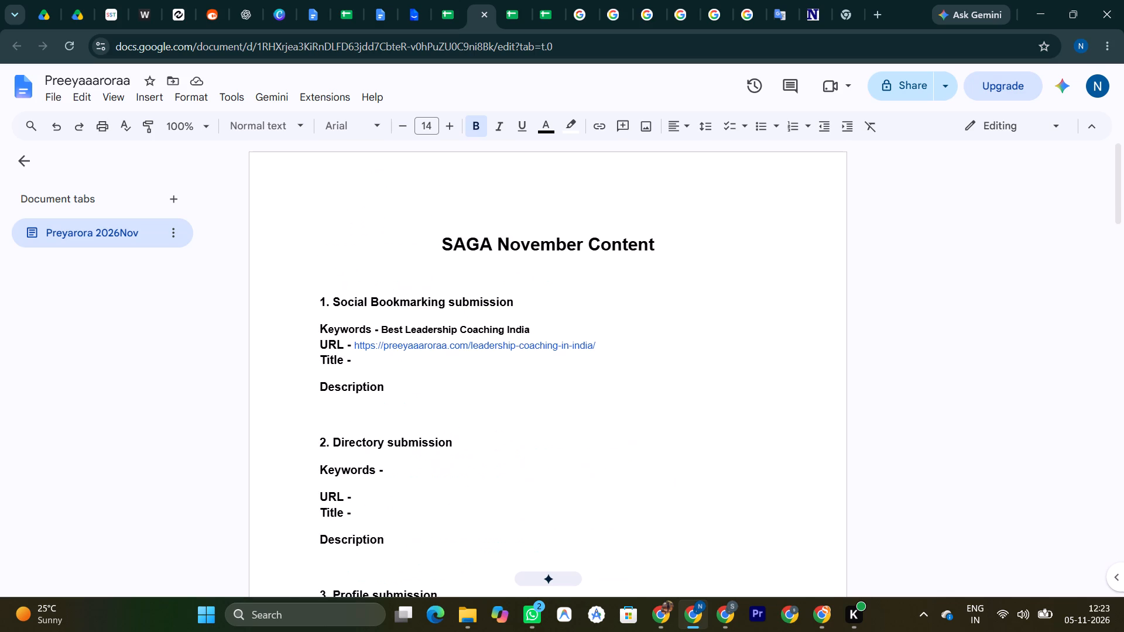
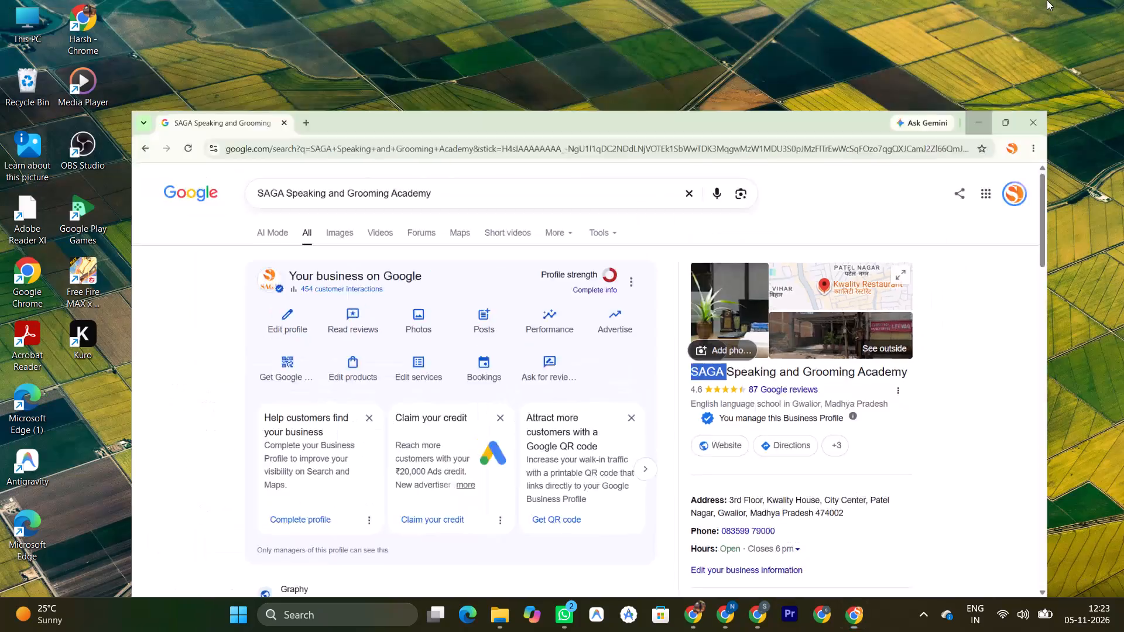
Launch the Kuro application from the desktop.
{"action": "double_click", "coordinate": [80, 344]}
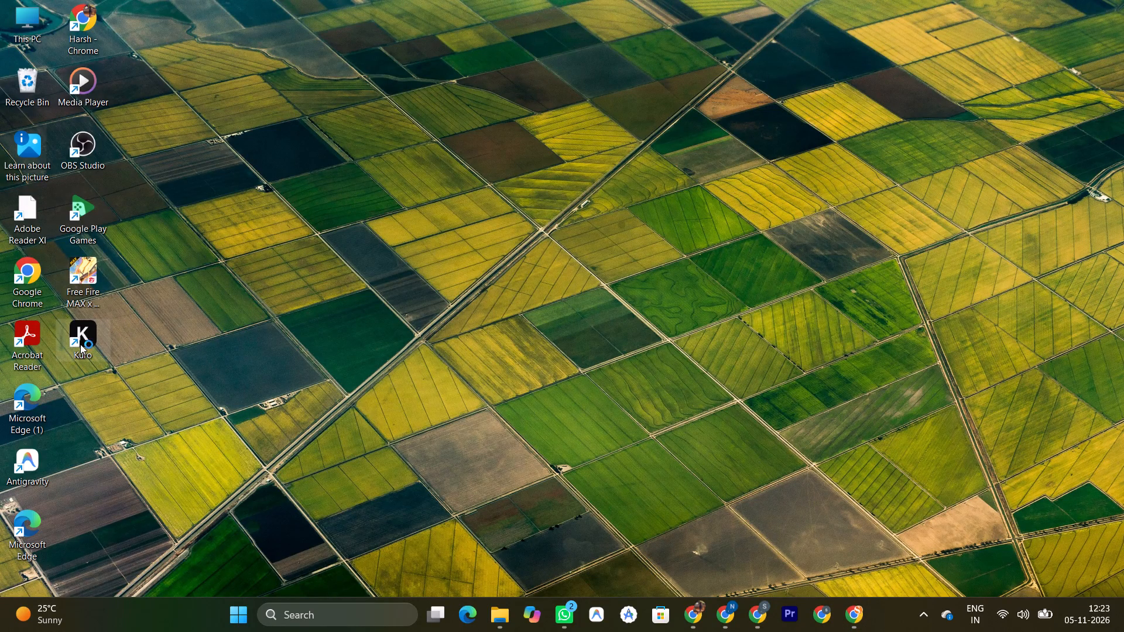